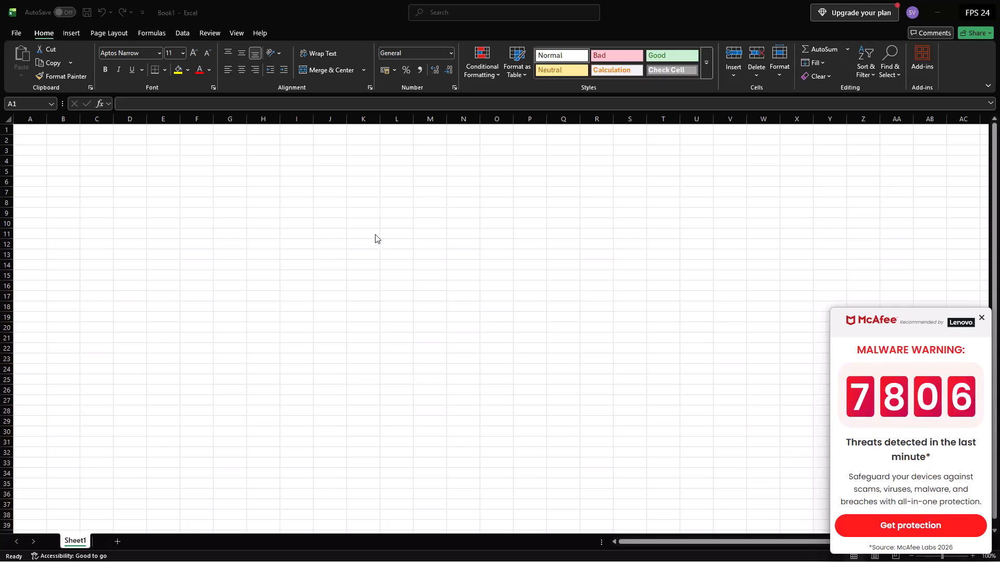
Dismiss the McAfee malware warning popup.
left_click(985, 318)
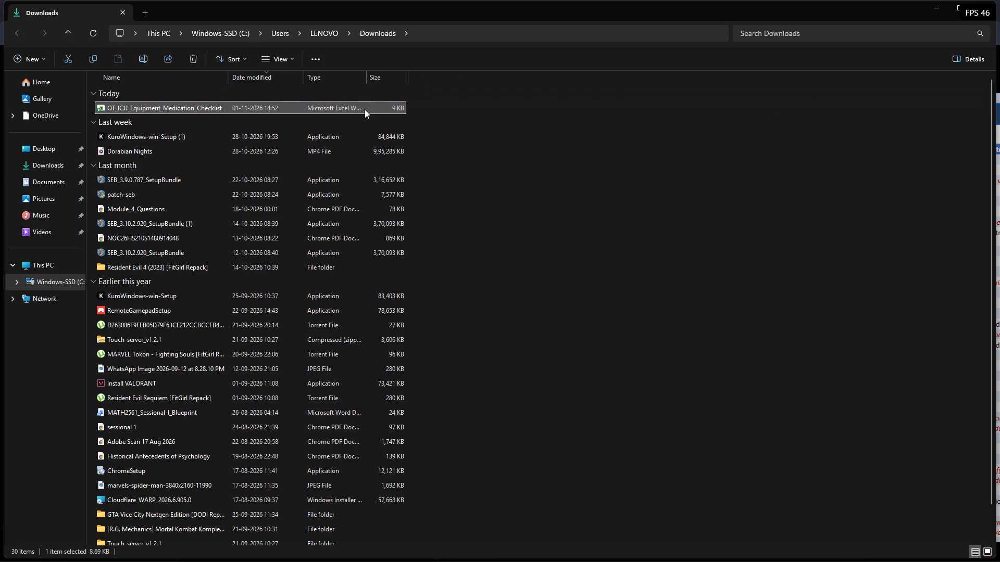
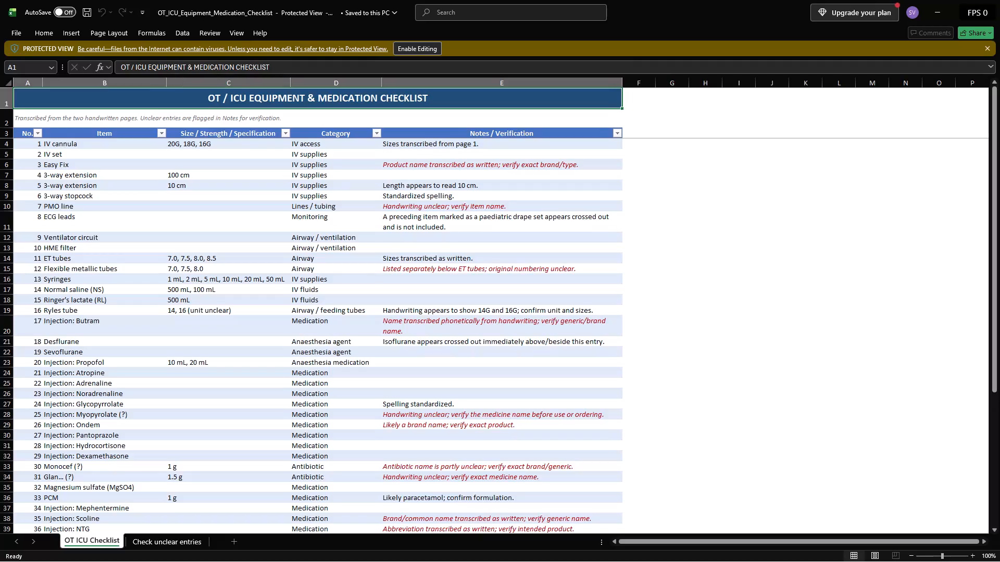
Review all the items, specifications, categories and verification notes in the OT ICU Checklist sheet, from the IV cannula to the catheter mount.
scroll(237, 227, "down", 1)
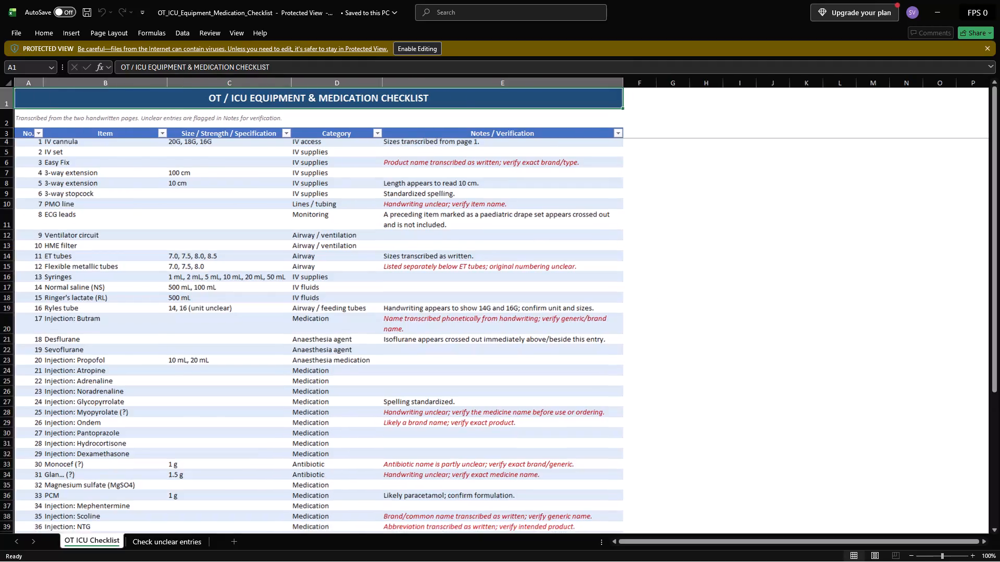
scroll(237, 227, "down", 3)
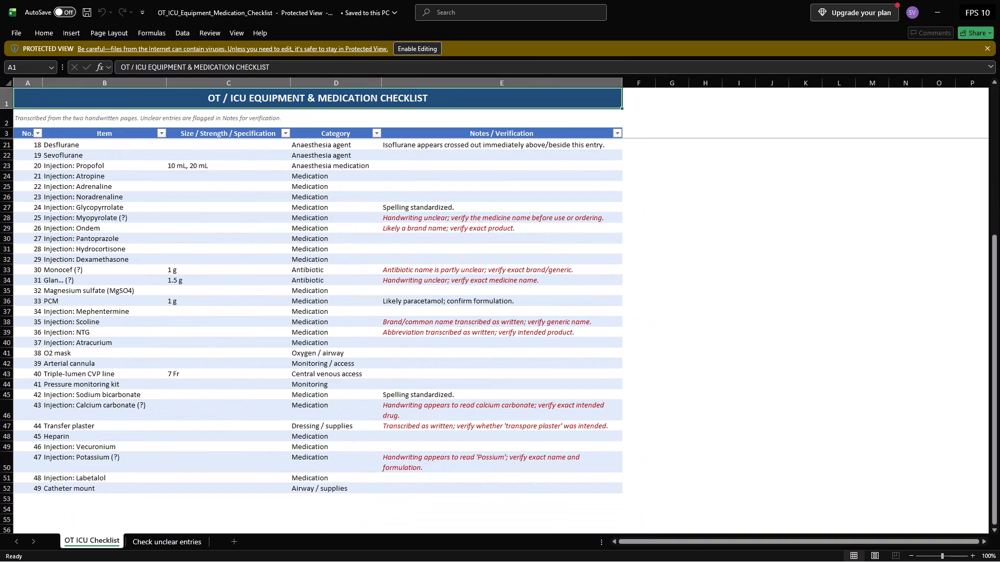
scroll(237, 227, "up", 3)
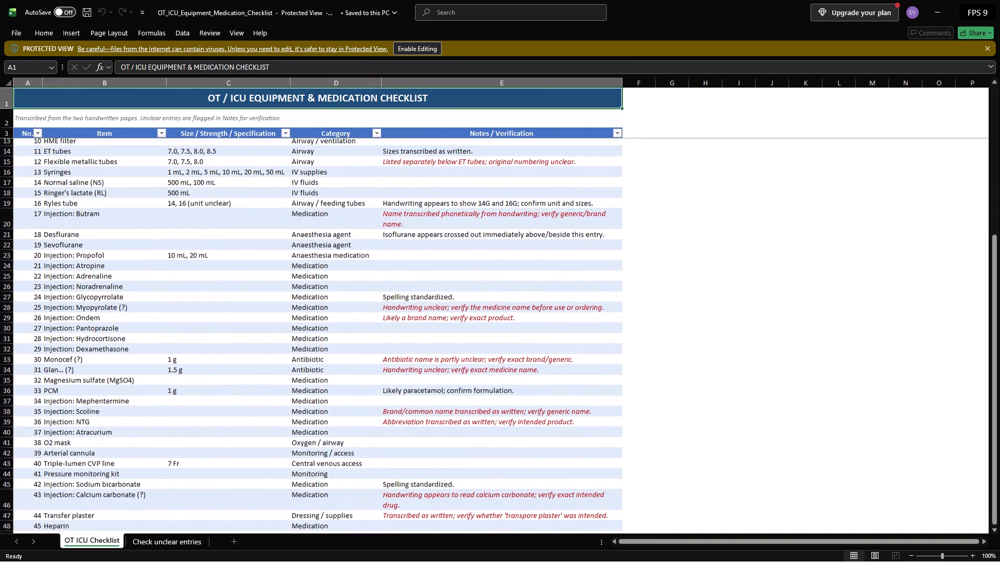
scroll(237, 227, "up", 1)
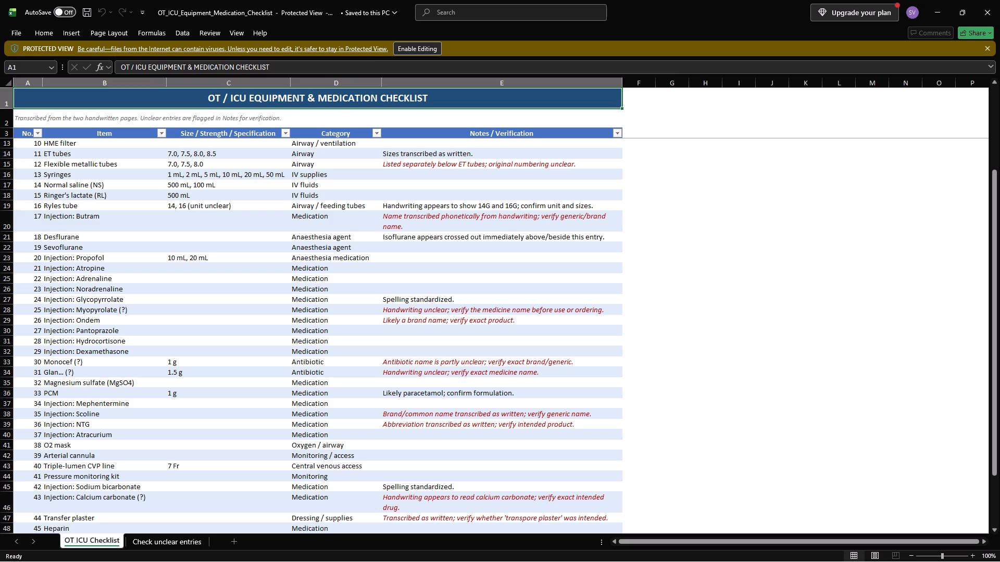
scroll(54, 317, "up", 4)
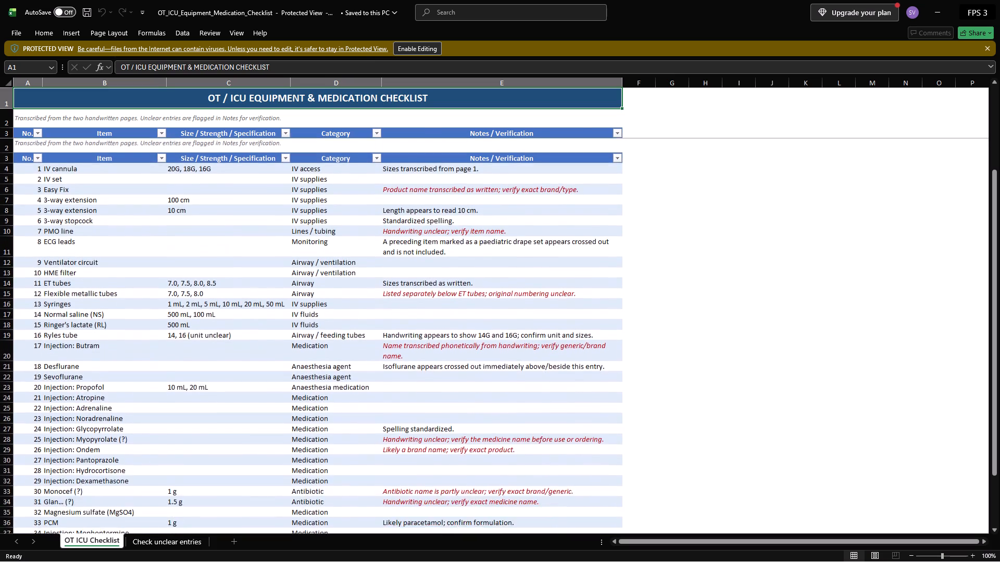
scroll(54, 317, "down", 1)
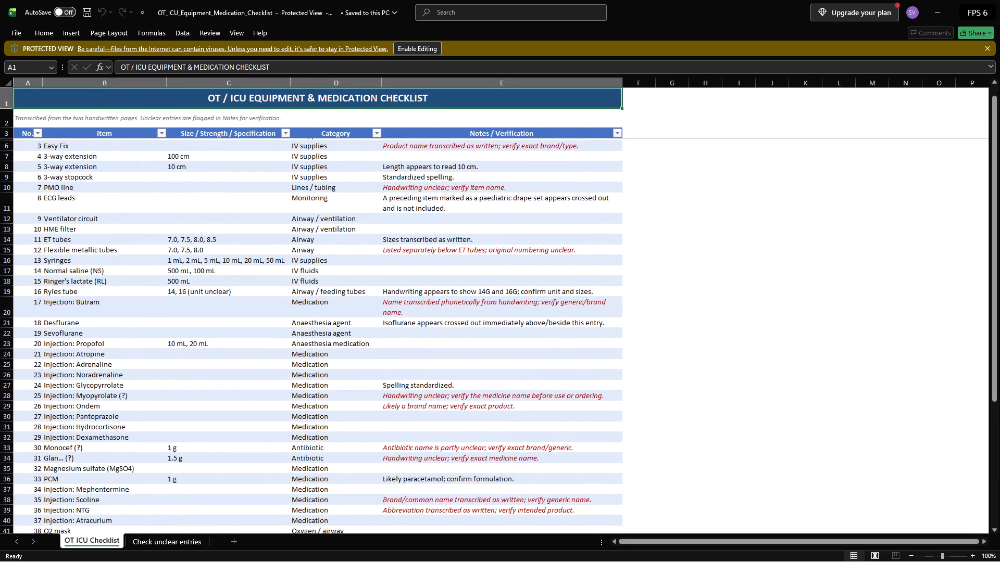
scroll(54, 317, "down", 1)
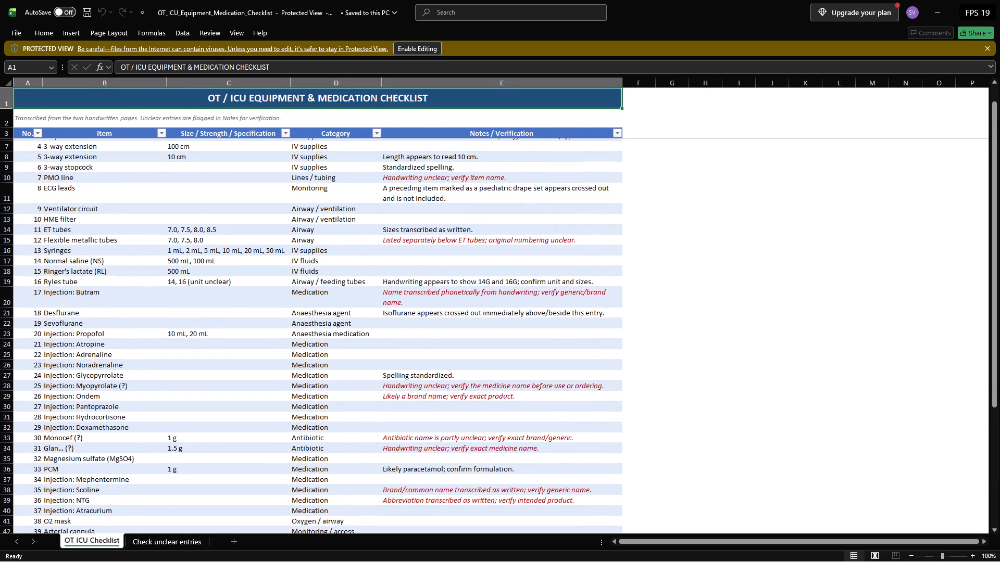
scroll(54, 317, "down", 2)
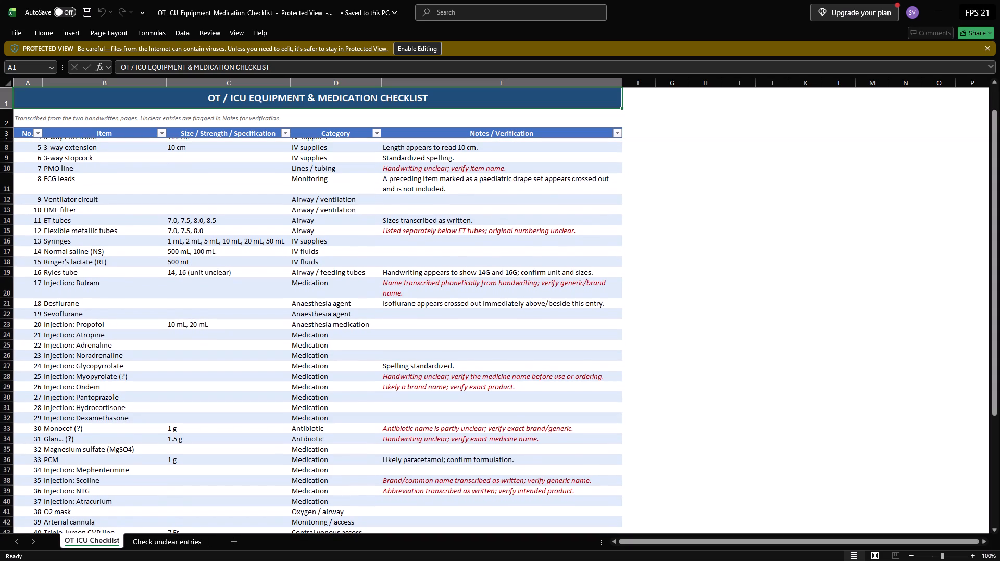
scroll(54, 317, "down", 2)
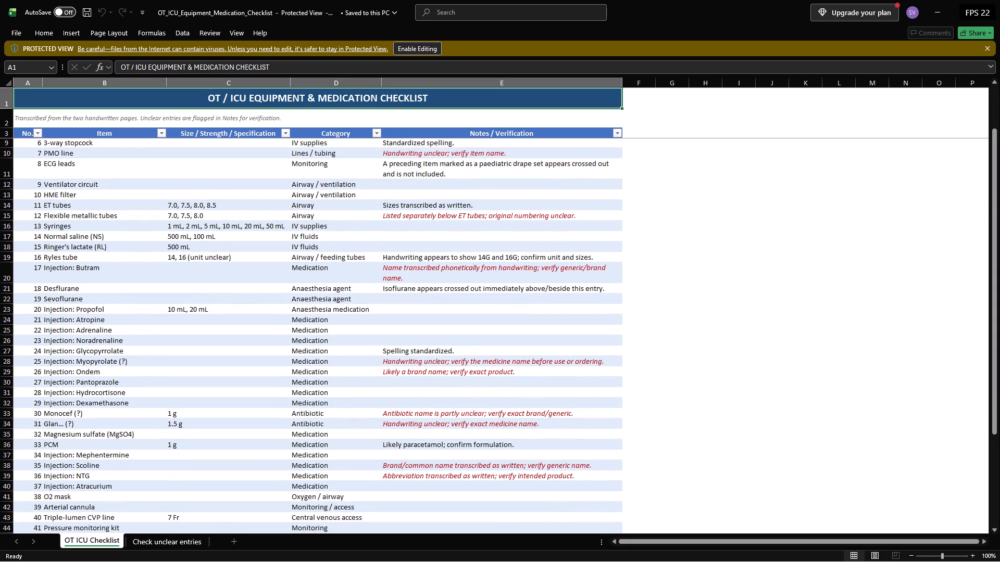
scroll(54, 317, "down", 2)
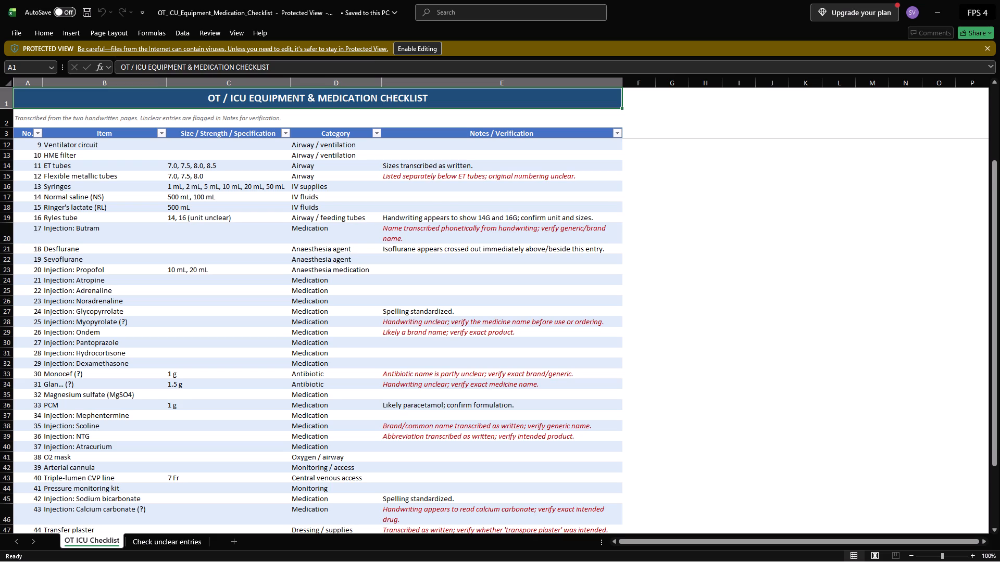
scroll(54, 317, "down", 1)
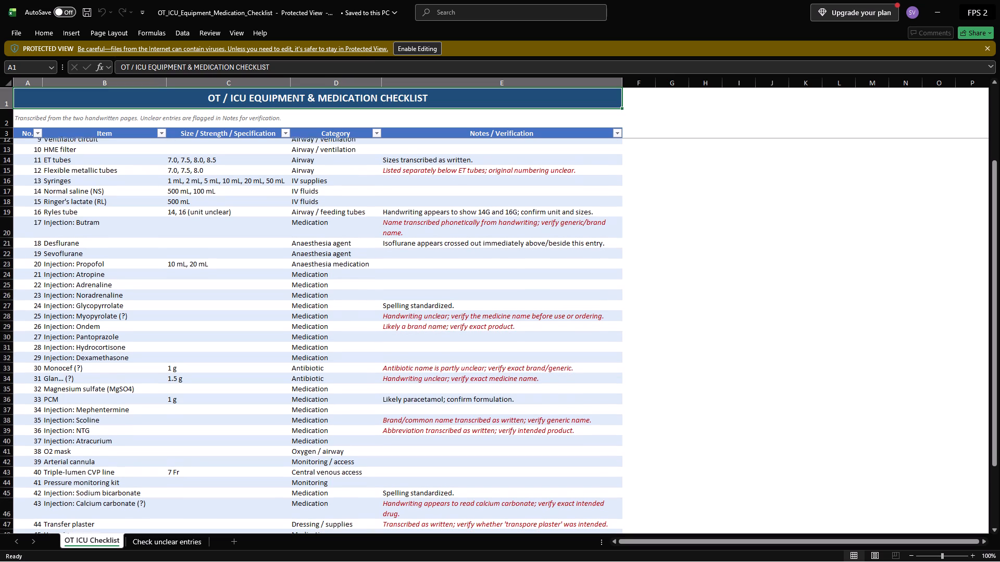
scroll(54, 317, "down", 2)
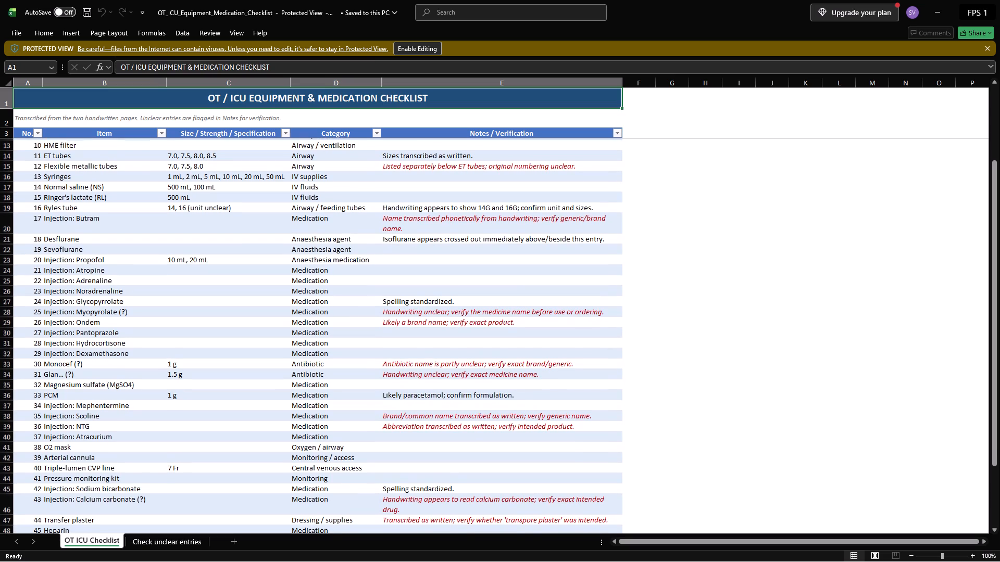
scroll(54, 317, "down", 1)
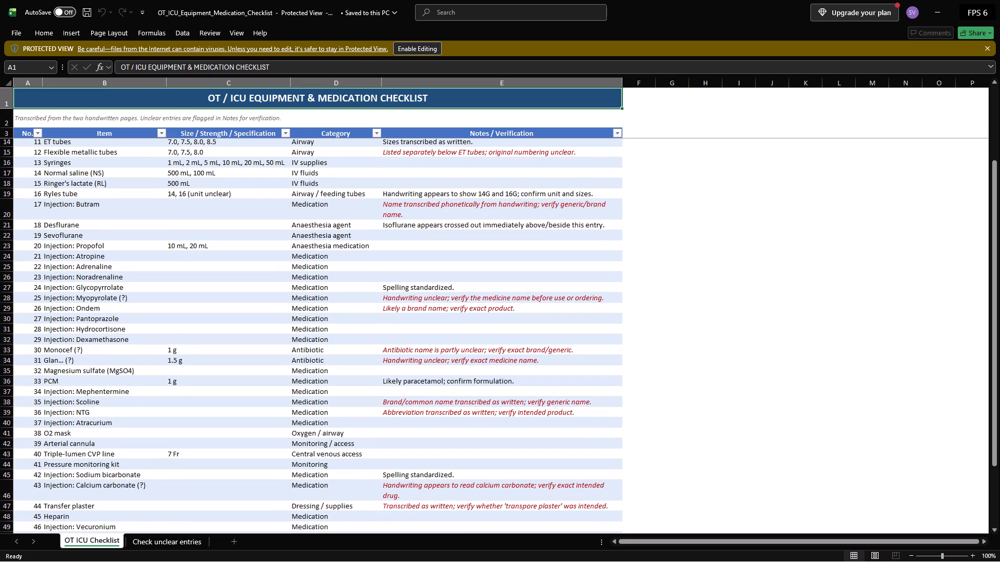
scroll(54, 317, "down", 3)
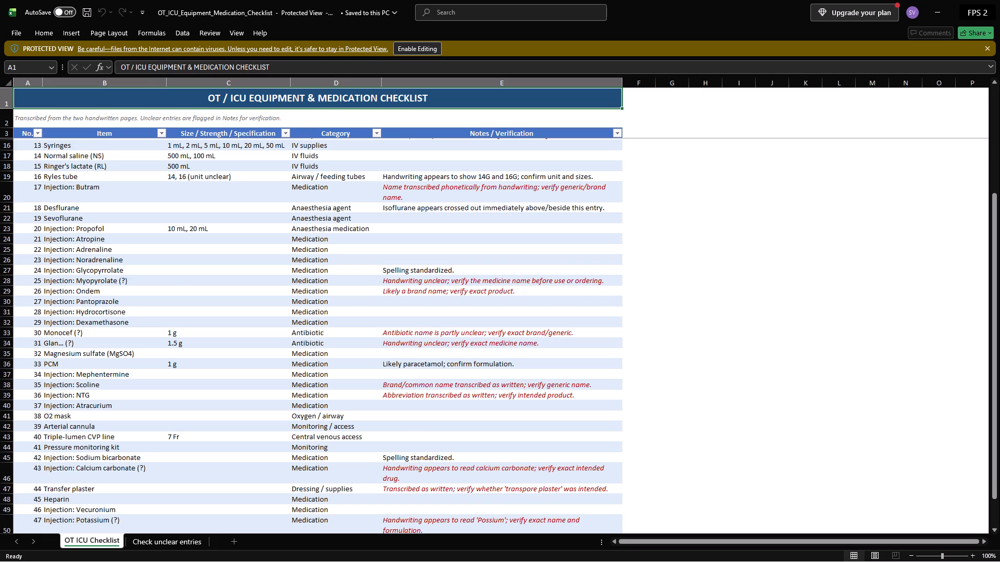
scroll(45, 314, "down", 2)
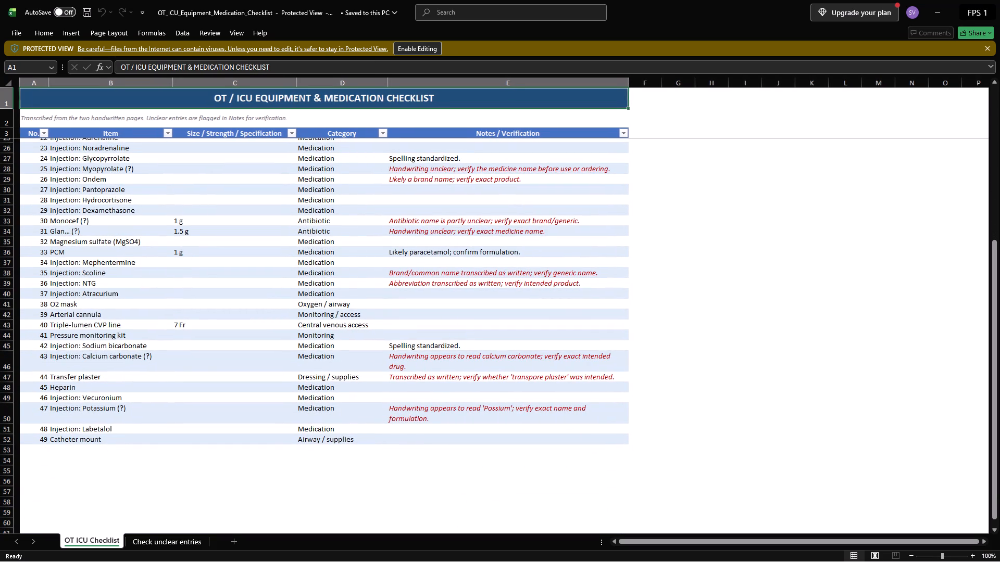
scroll(45, 314, "down", 1)
scroll(45, 314, "up", 1)
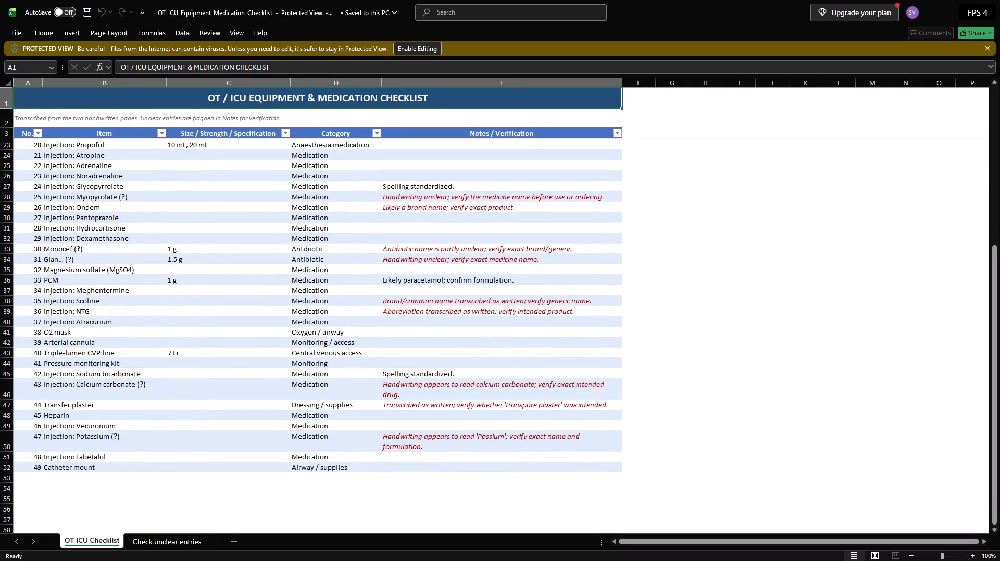
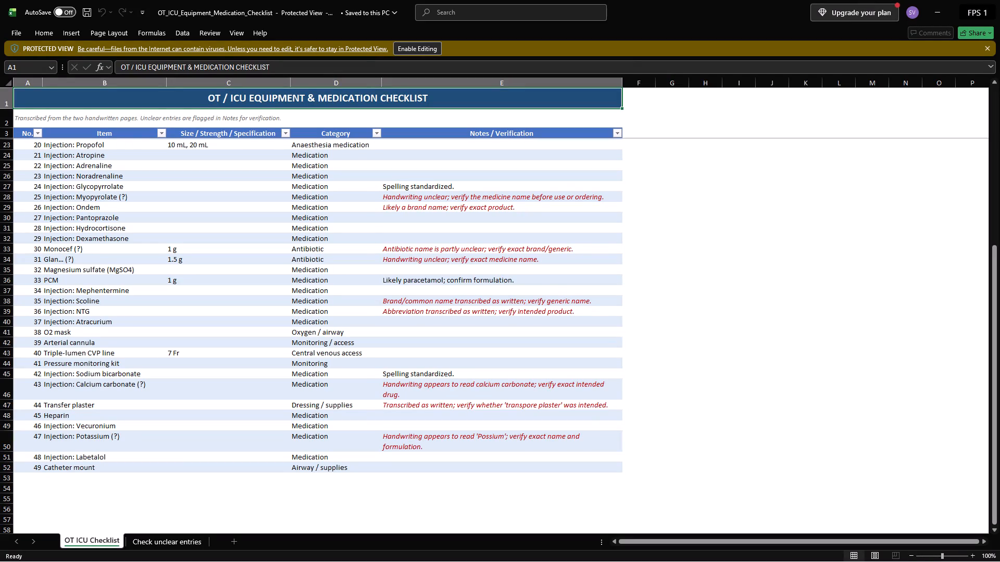
Enable editing of the protected checklist workbook so its verification notes can be changed.
left_click(540, 200)
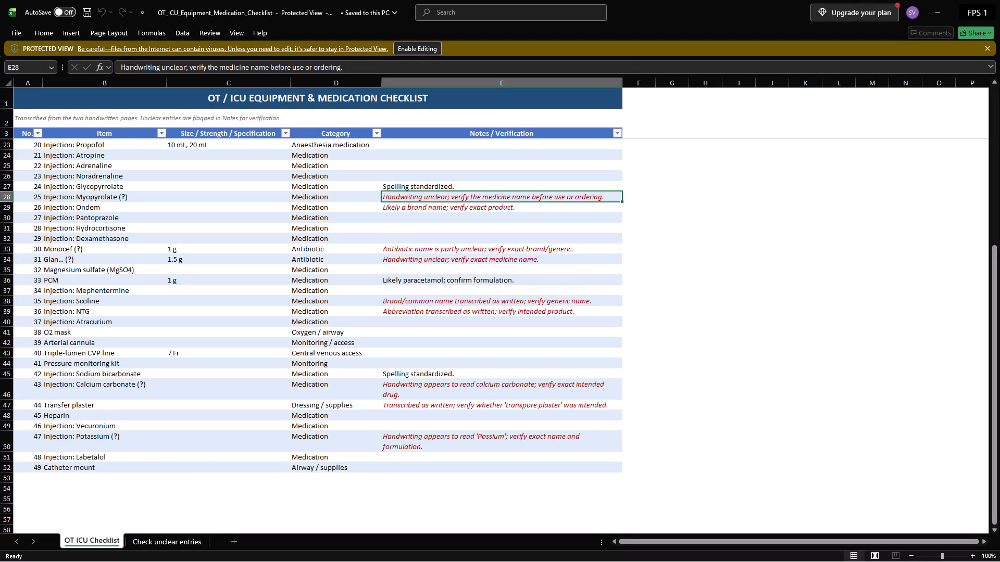
key("BackSpace")
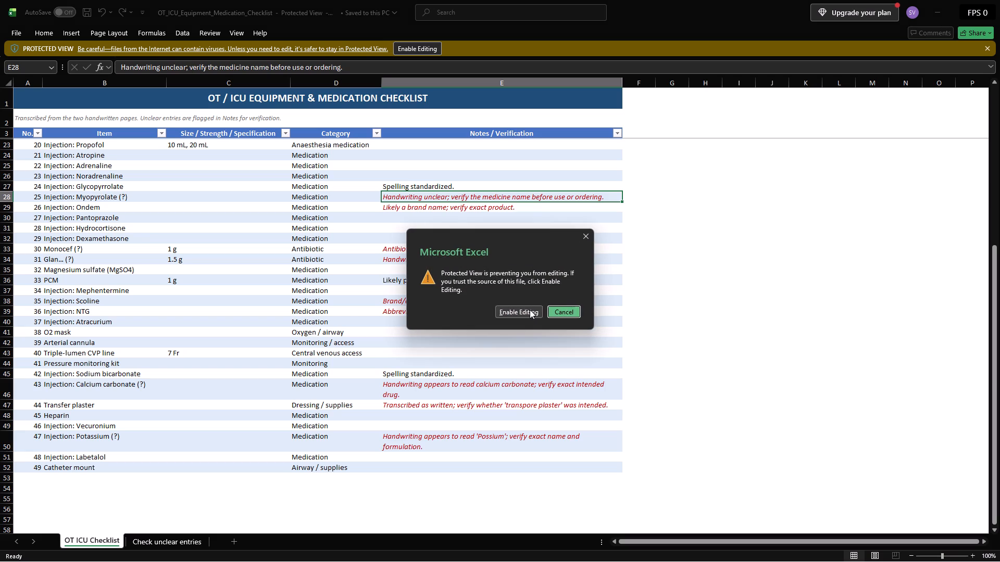
left_click(529, 310)
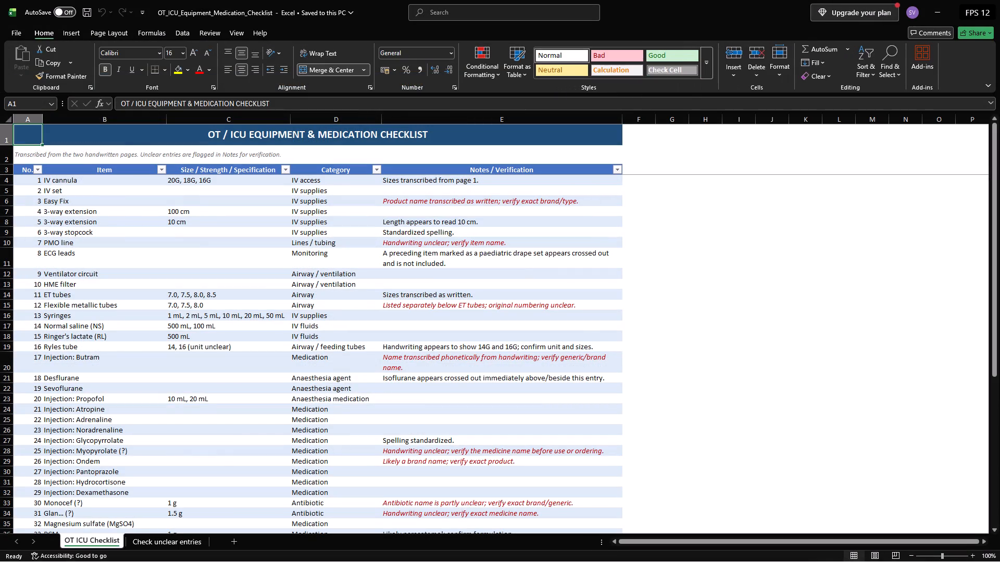
Clear the red verification notes for Easy Fix, PMO line, Flexible metallic tubes and Injection: Butram.
left_click(570, 200)
left_click(570, 200)
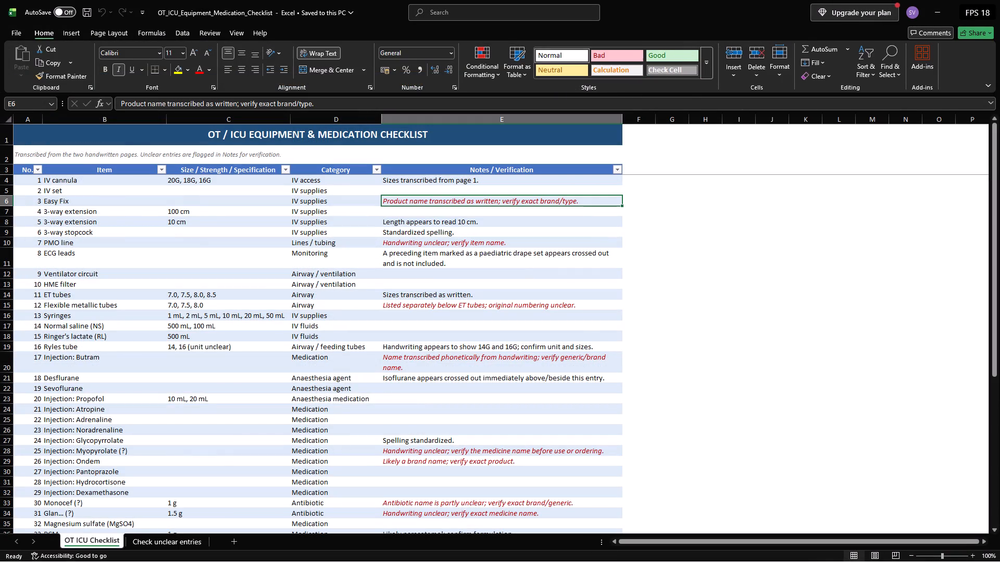
left_click(586, 199)
left_click(584, 203)
key("BackSpace")
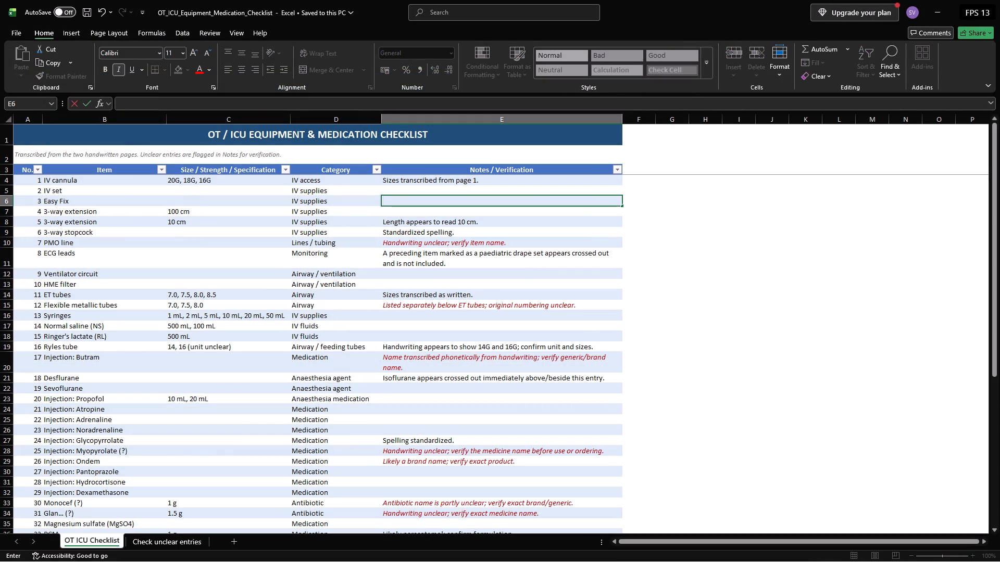
left_click(549, 247)
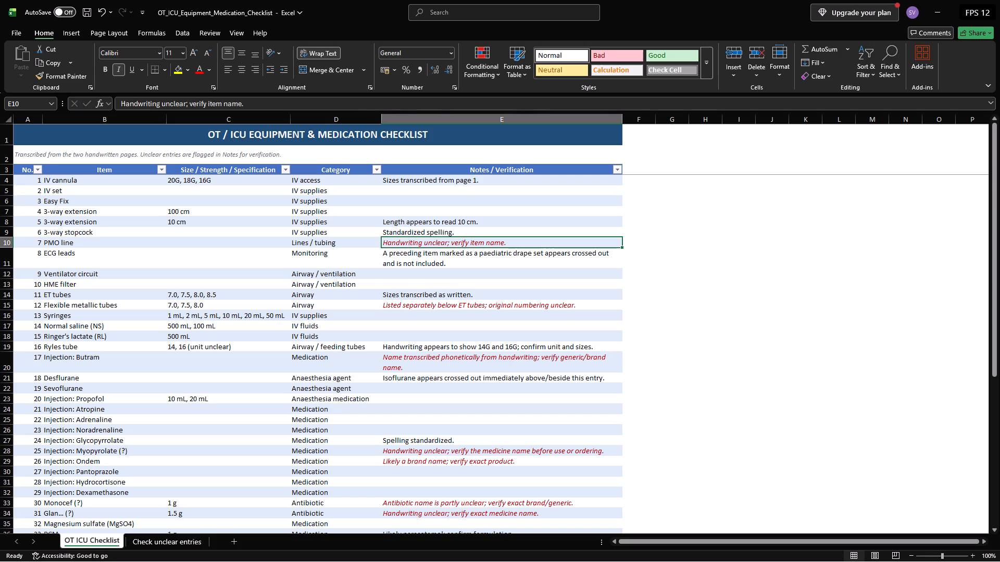
key("BackSpace")
left_click(557, 312)
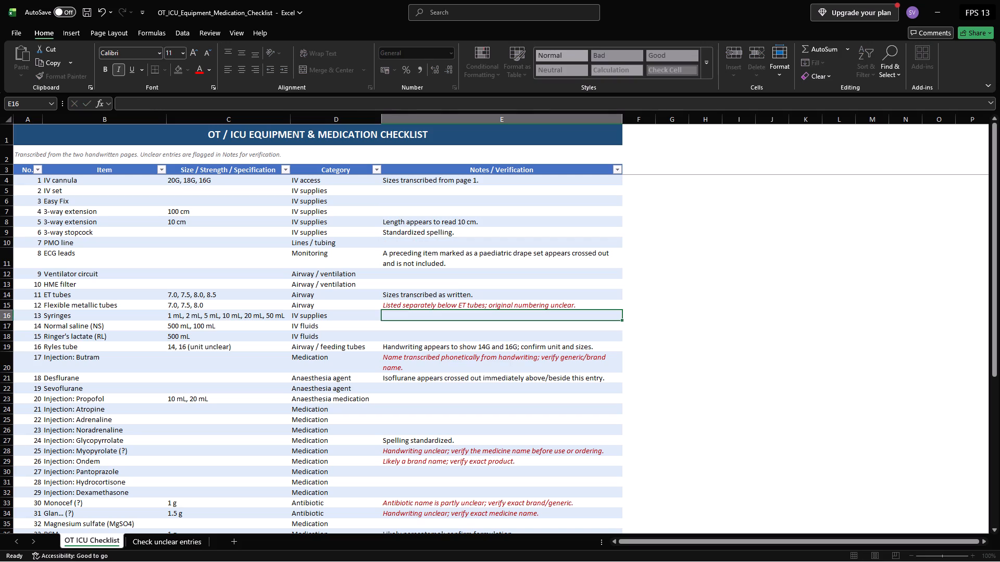
left_click(571, 304)
key("BackSpace")
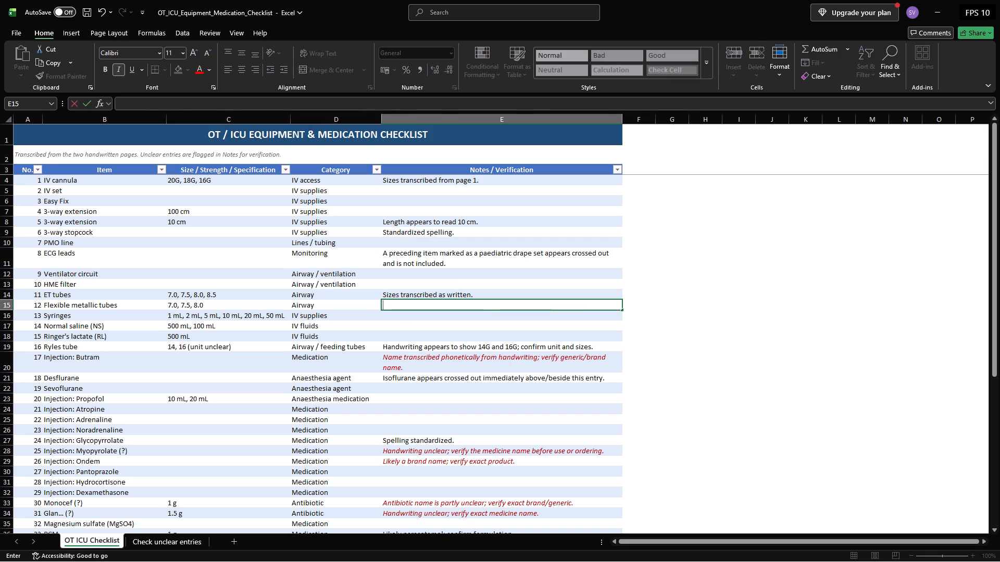
left_click(589, 360)
key("BackSpace")
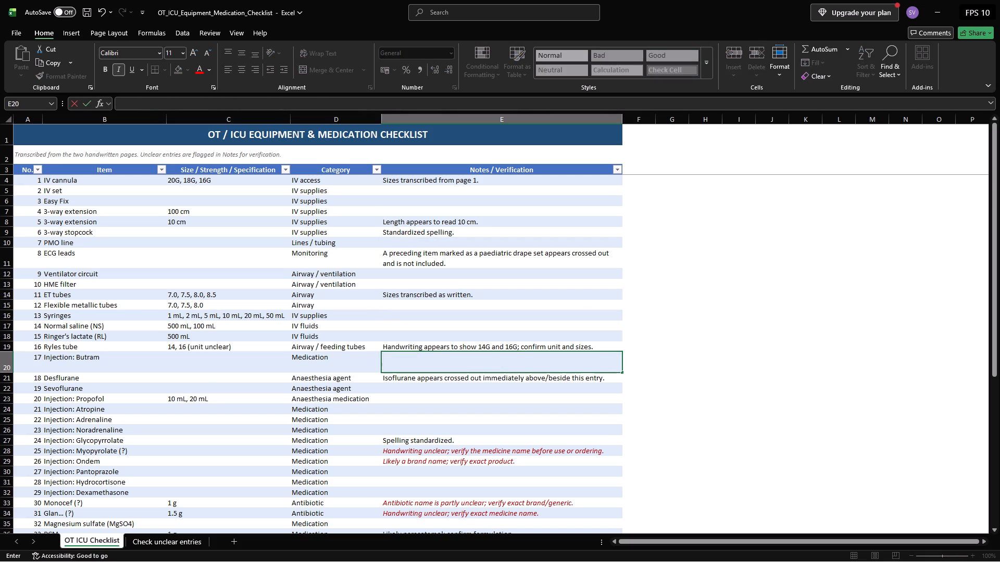
Clear the red verification notes for Myopyrolate, Ondem, Monocef and Glan in the Notes / Verification column.
left_click(579, 453)
key("BackSpace")
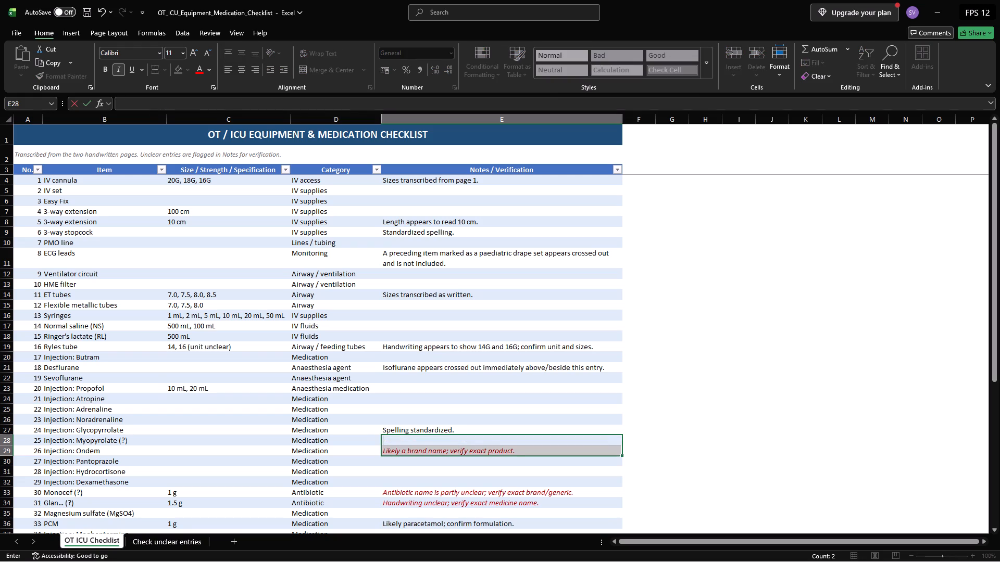
left_click(579, 453)
key("BackSpace")
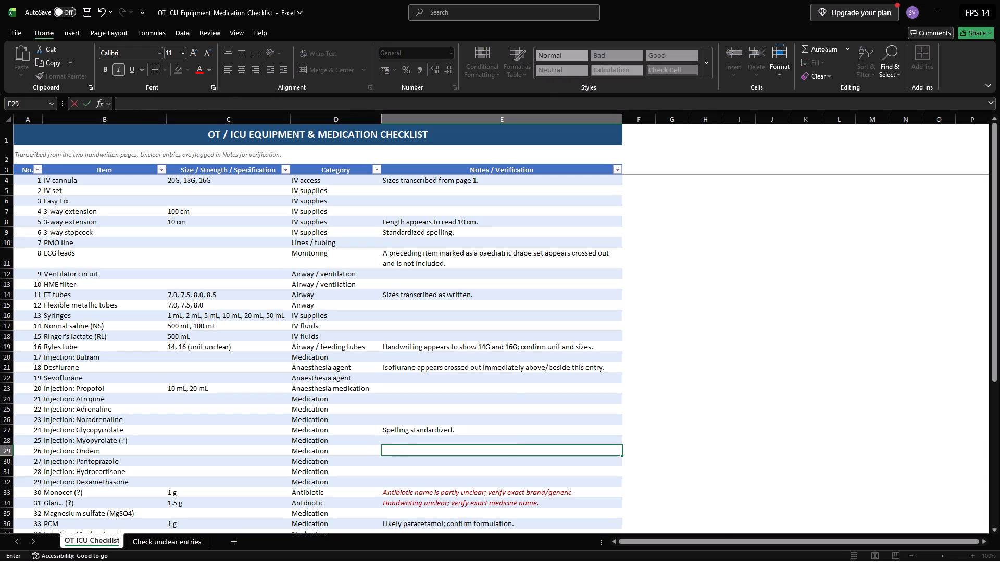
left_click(581, 498)
key("BackSpace")
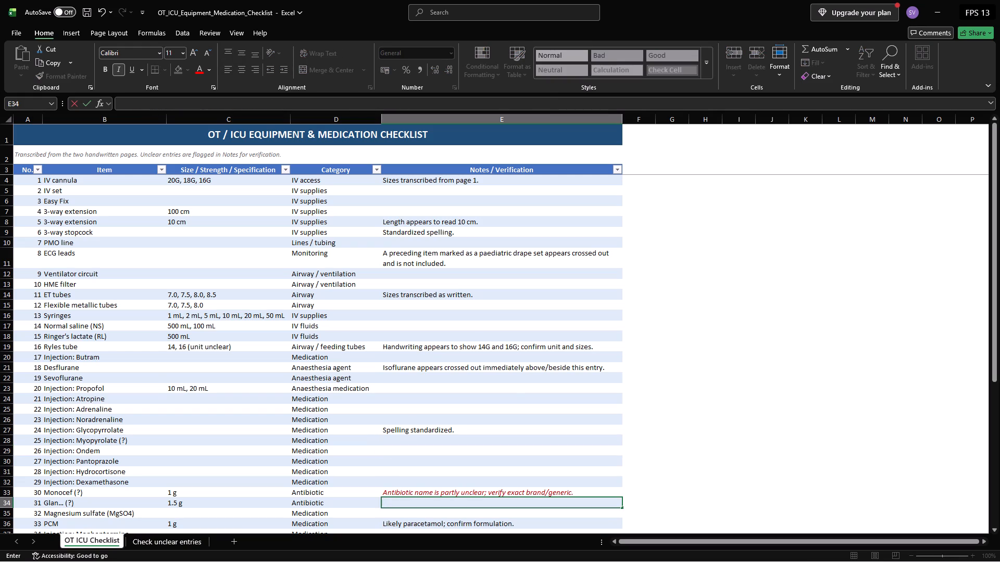
left_click(593, 490)
key("BackSpace")
Clear the red verification notes for Calcium carbonate, Transfer plaster and Potassium.
scroll(593, 490, "down", 3)
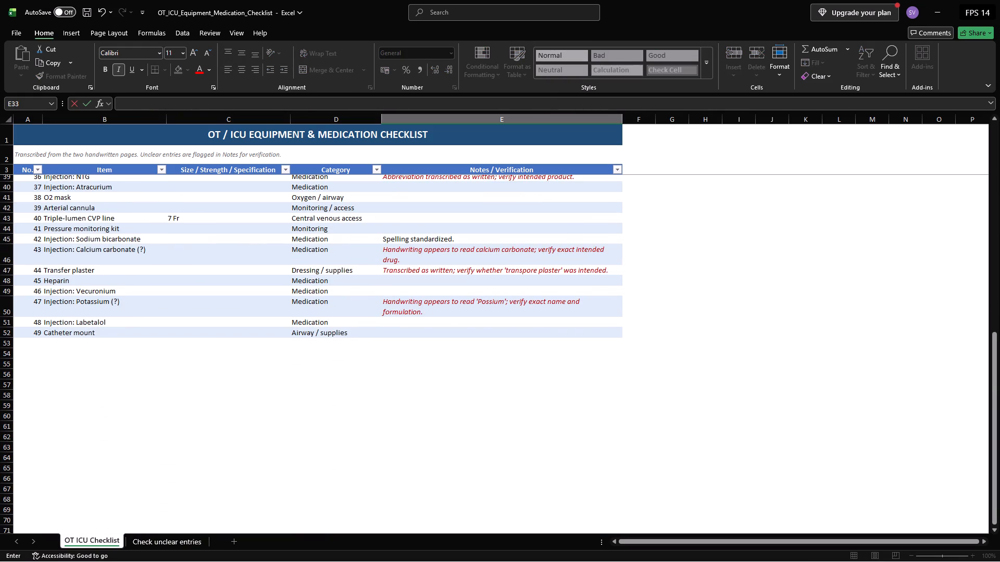
left_click(575, 259)
key("BackSpace")
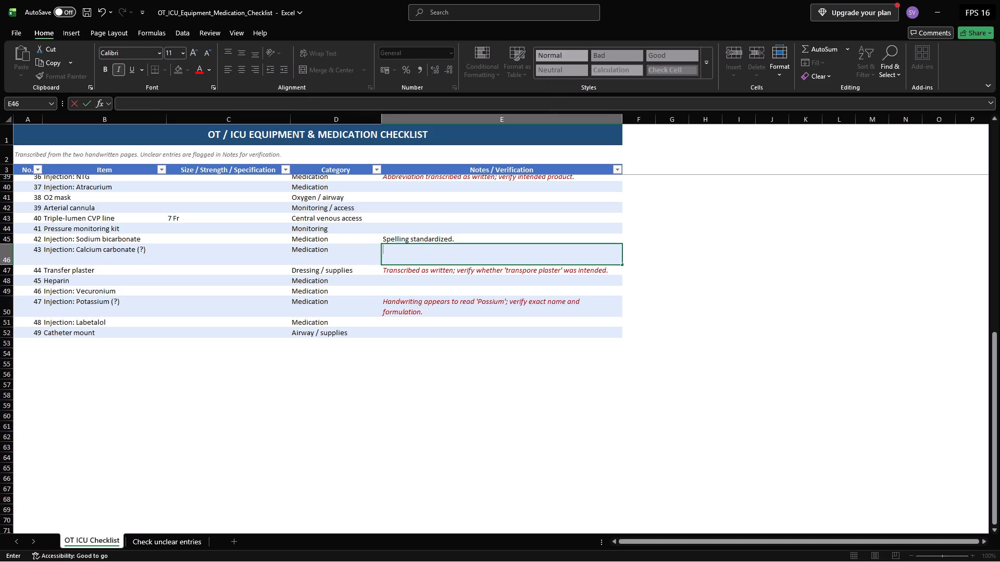
left_click(579, 268)
key("BackSpace")
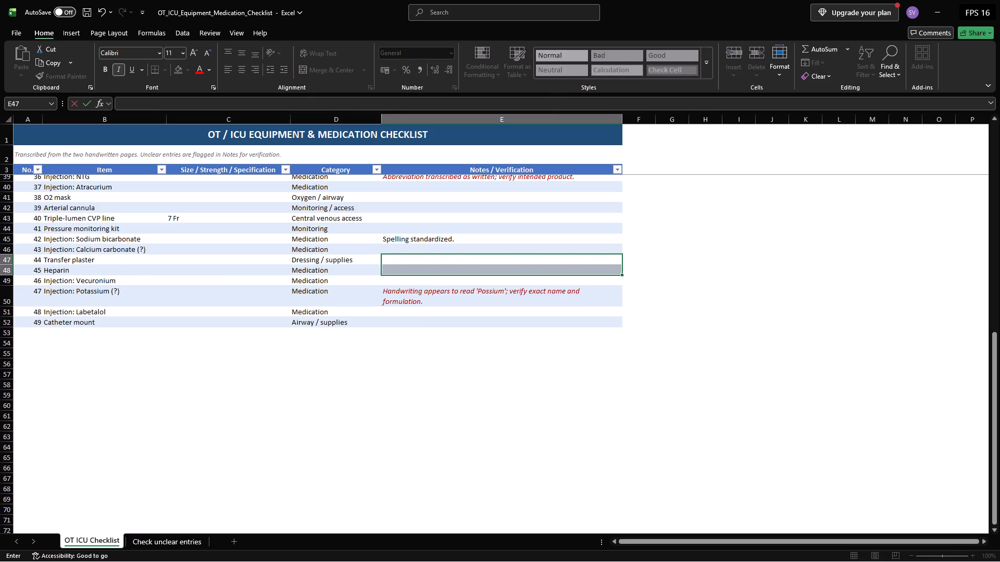
left_click(584, 293)
key("BackSpace")
Clear the red verification notes for Injection: NTG and Injection: Scoline.
scroll(584, 293, "up", 1)
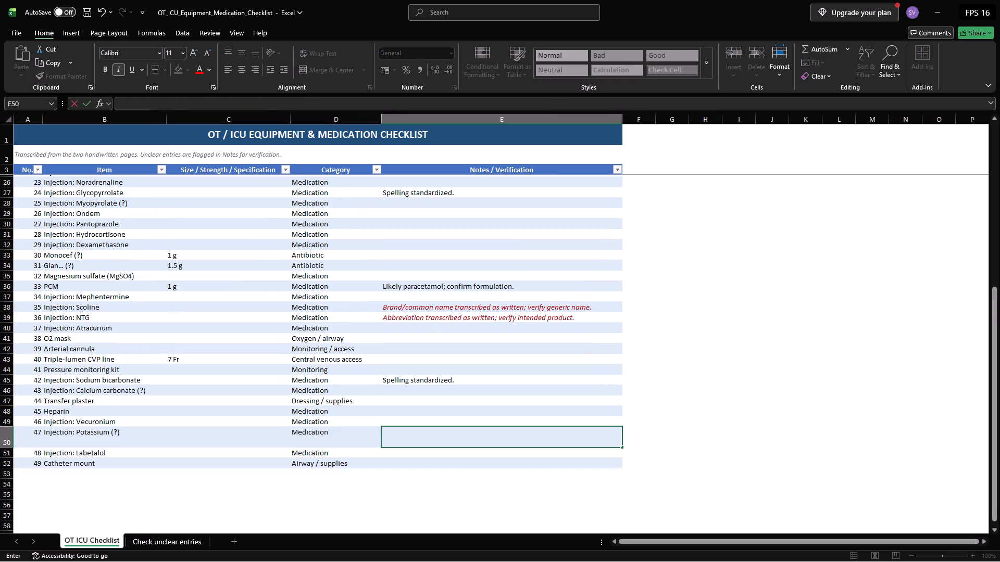
scroll(584, 293, "up", 1)
left_click(584, 329)
key("BackSpace")
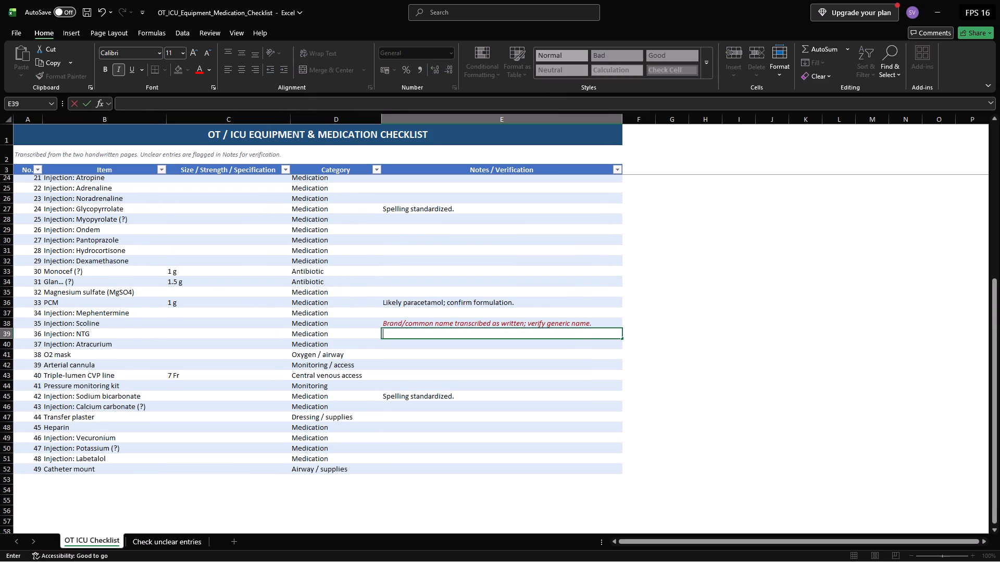
left_click(584, 320)
key("BackSpace")
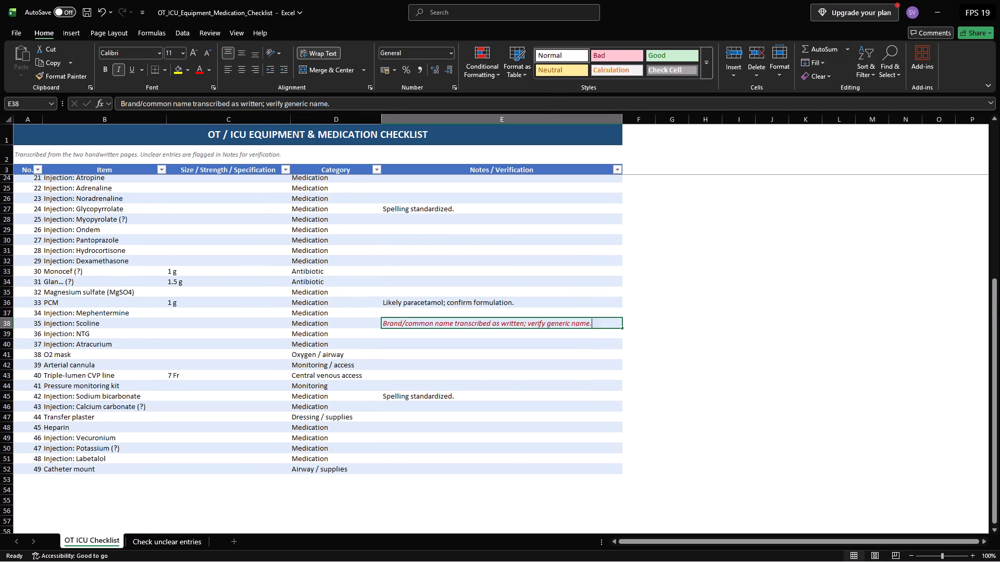
Replace the sheet's title in A1 with "CA.Breast/Composite/Thyroid".
scroll(584, 320, "up", 7)
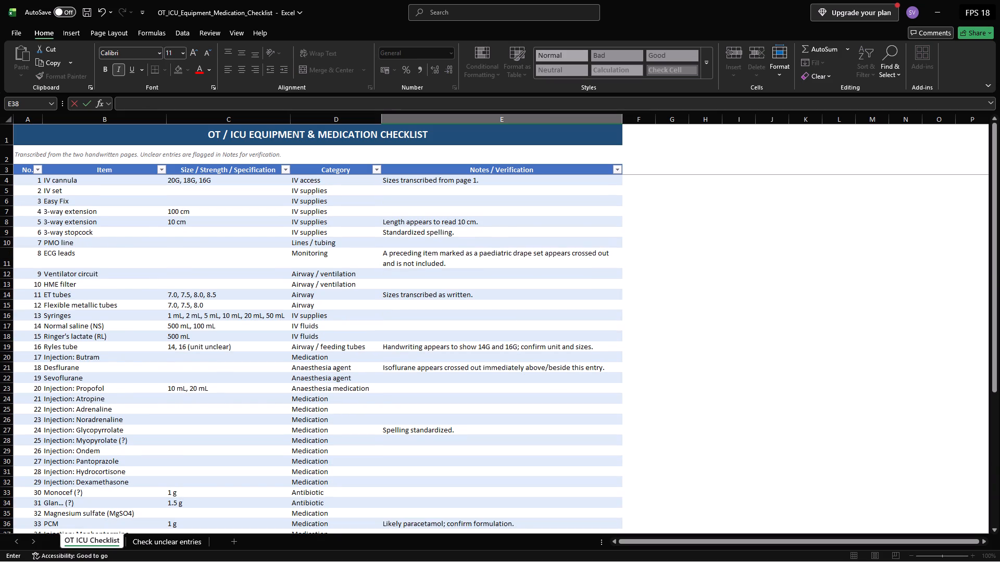
left_click(412, 138)
left_click(436, 139)
key("BackSpace")
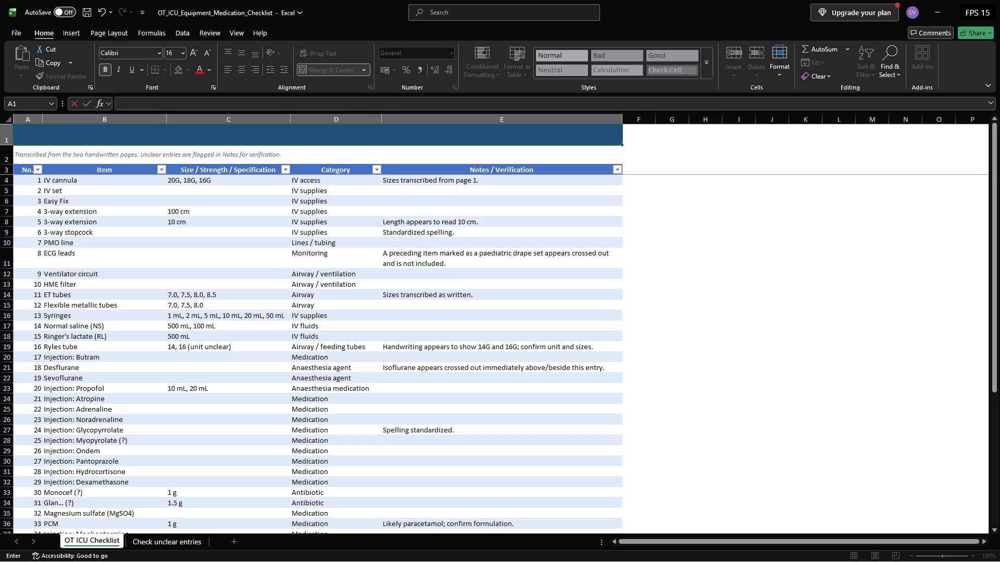
key("shift+c")
key("shift+a")
key("period")
type("Bre")
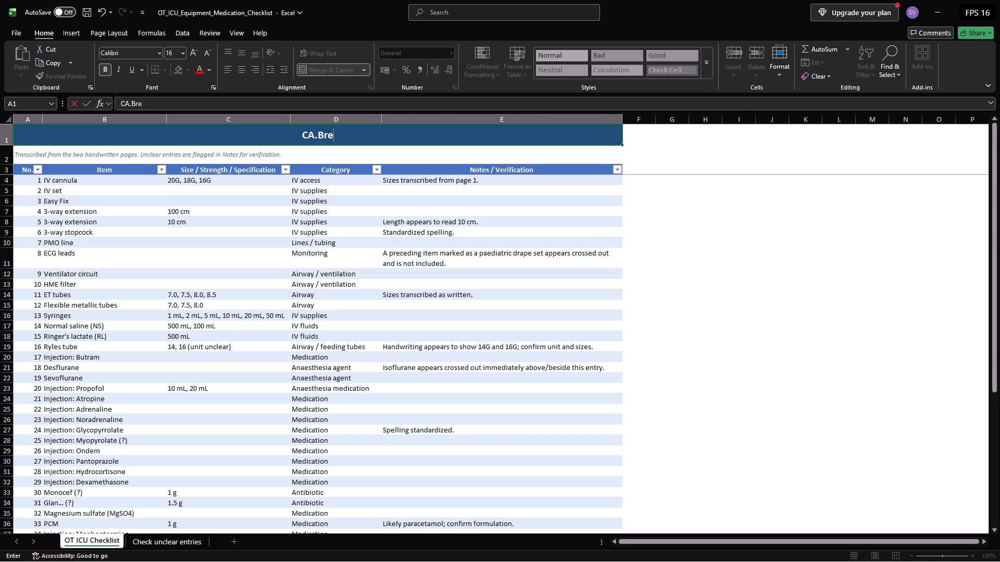
key("s")
key("BackSpace")
type("ast")
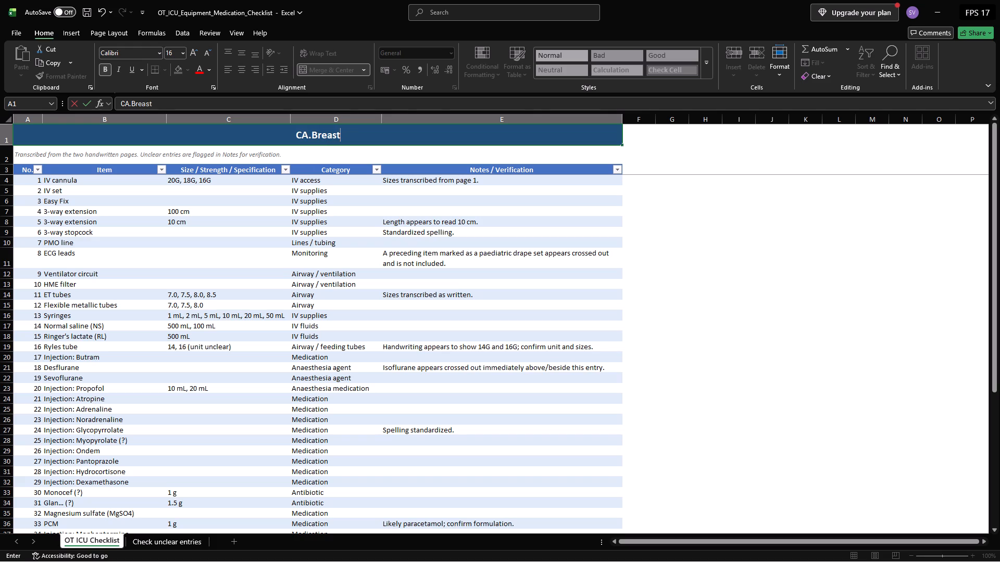
key("shift+question")
key("BackSpace")
key("slash")
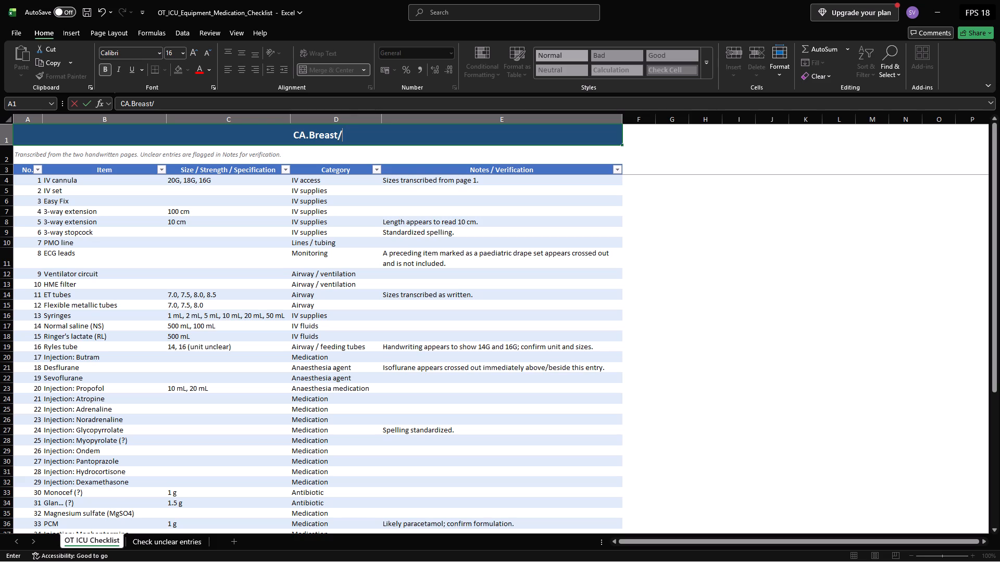
key("shift+c")
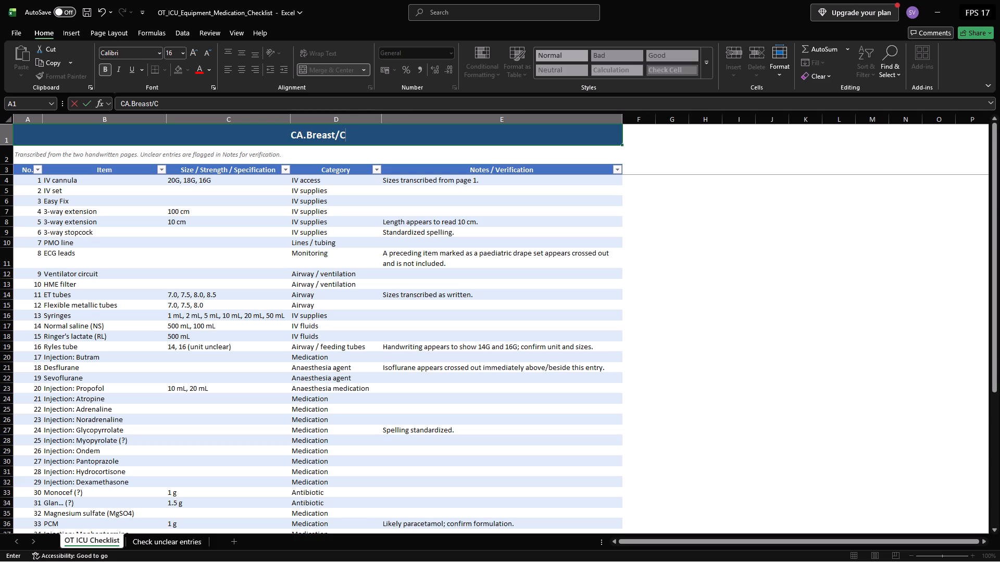
type("ompo")
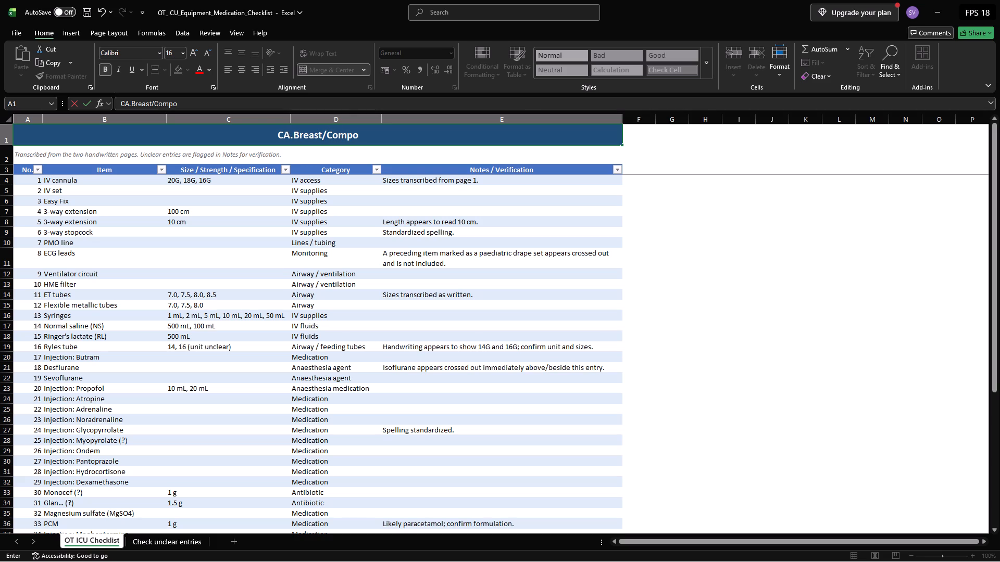
type("site")
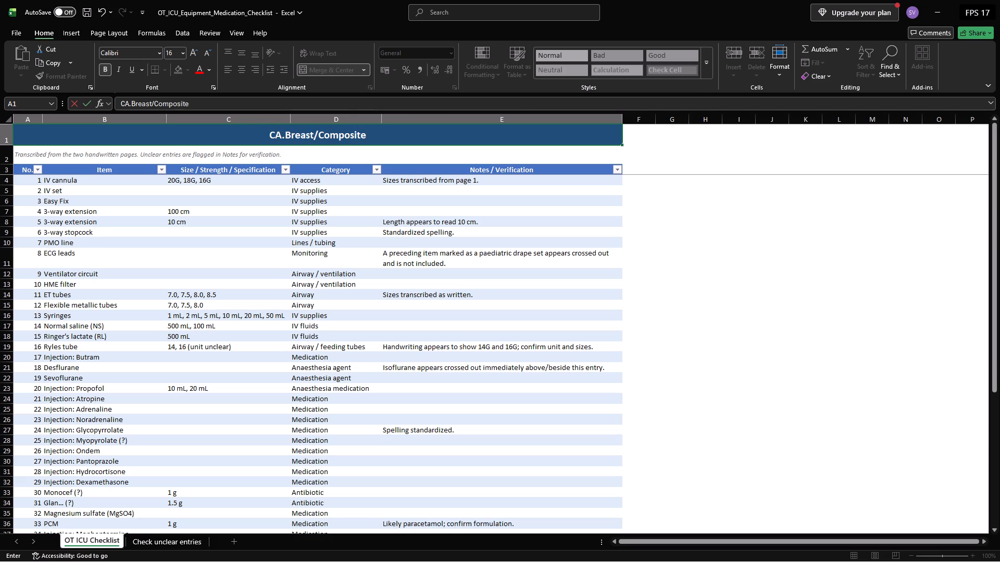
key("slash")
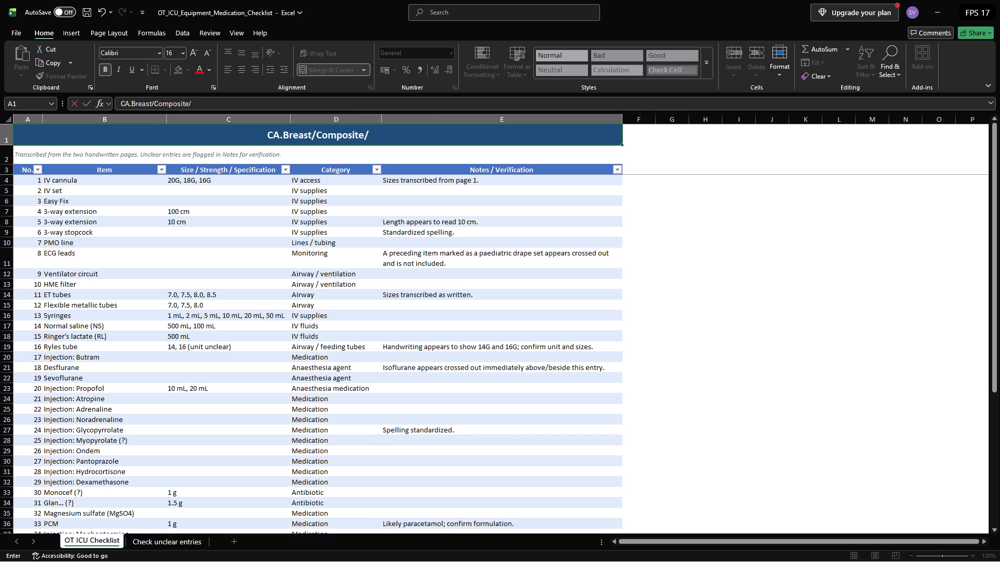
type("Thy")
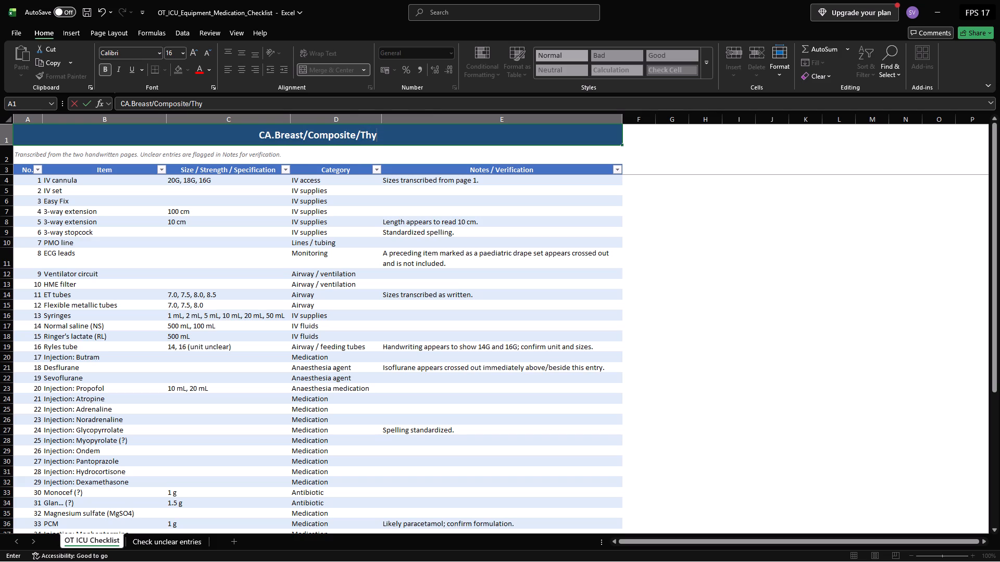
type("roid")
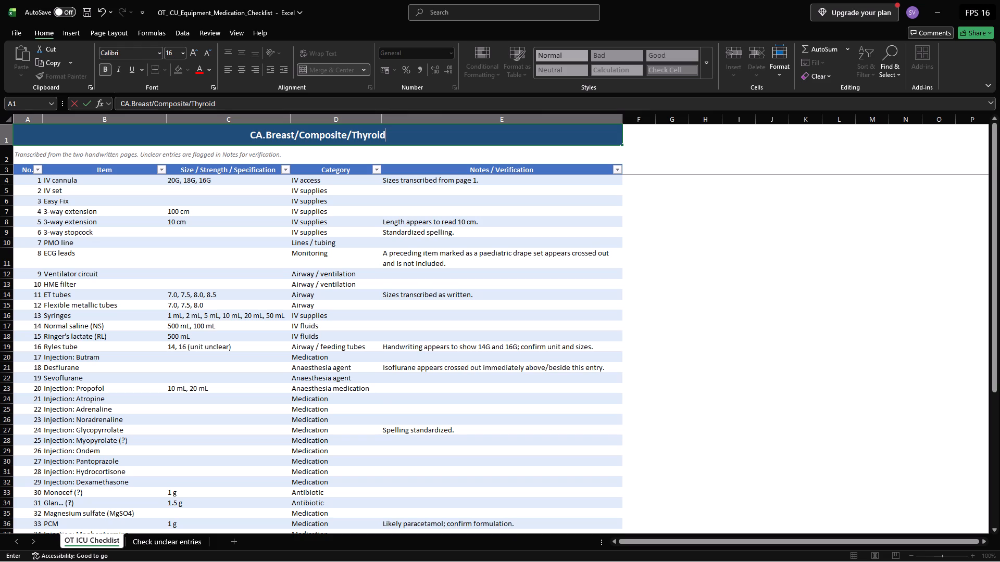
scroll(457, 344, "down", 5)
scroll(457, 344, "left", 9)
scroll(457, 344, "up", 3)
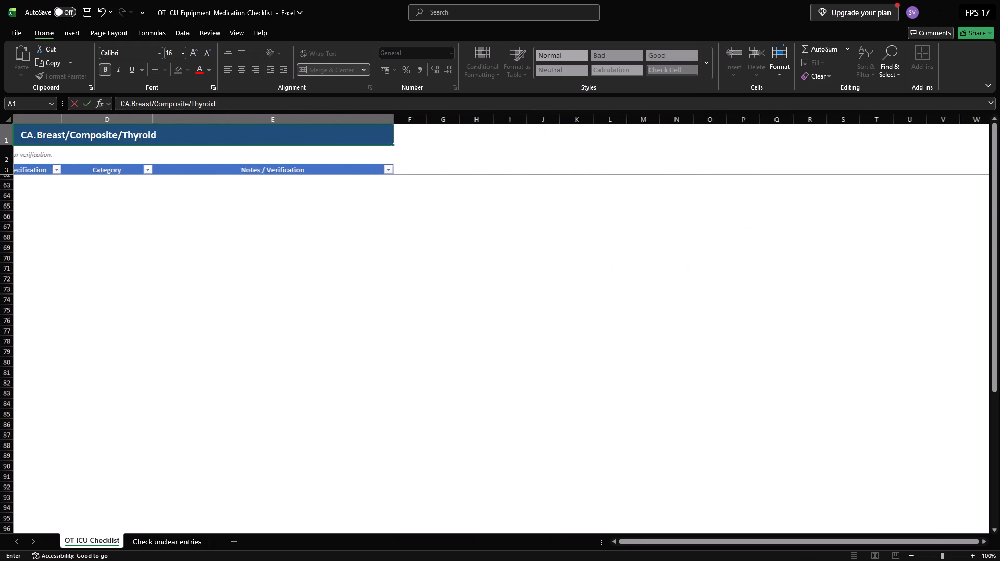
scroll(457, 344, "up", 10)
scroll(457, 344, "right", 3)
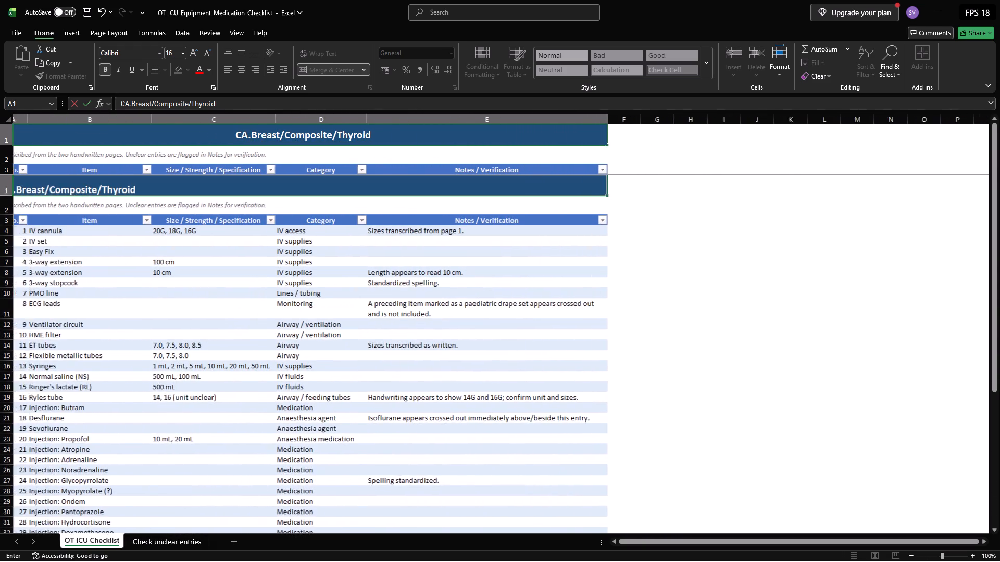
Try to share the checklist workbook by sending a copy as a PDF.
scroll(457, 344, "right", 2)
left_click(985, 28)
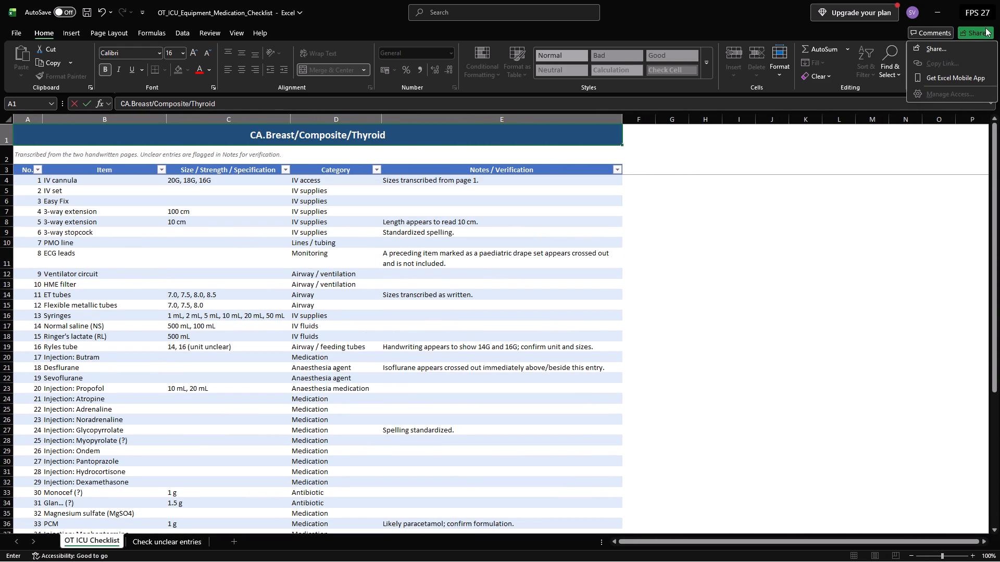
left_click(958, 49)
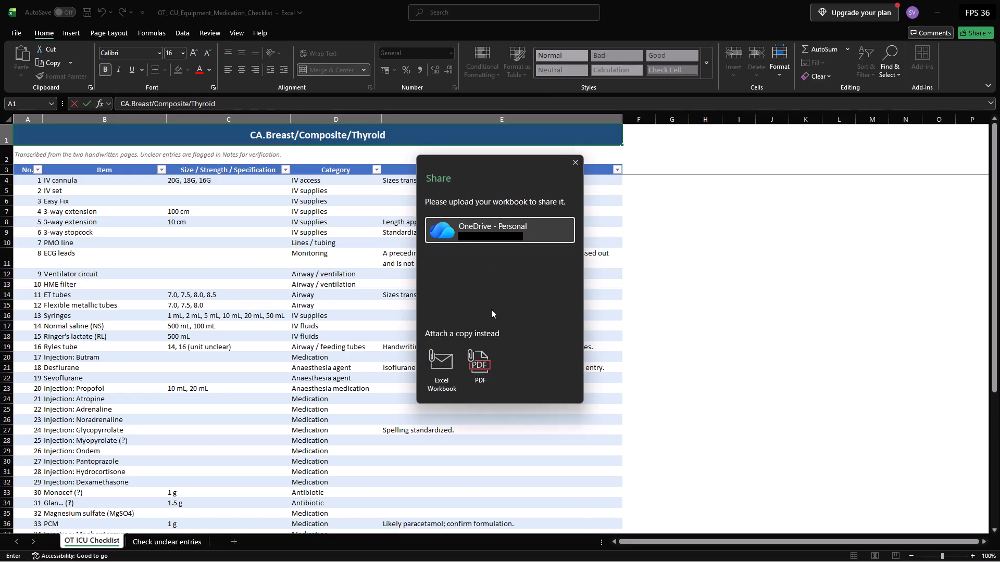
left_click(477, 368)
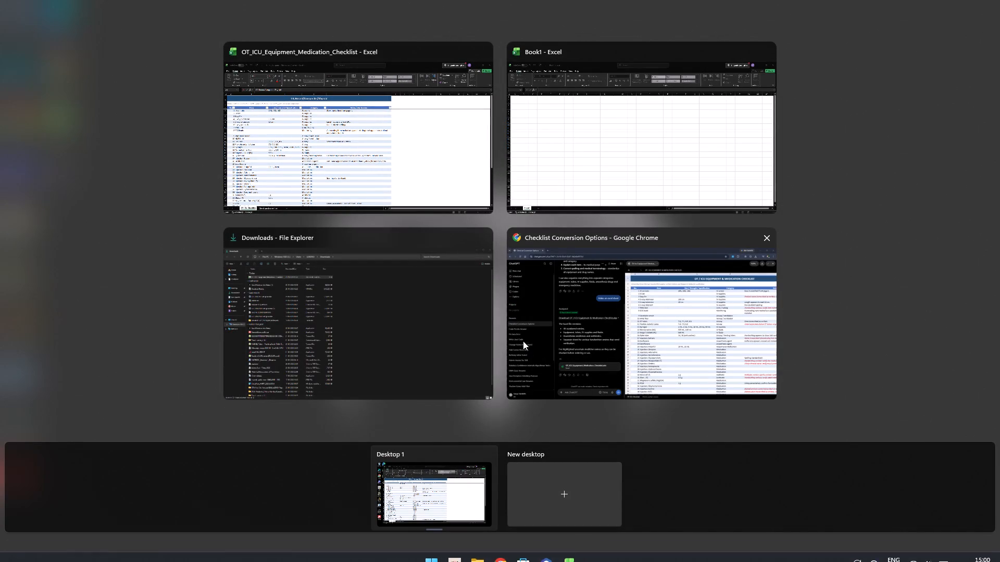
Switch to File Explorer and look through This PC, Desktop and Downloads.
left_click(441, 340)
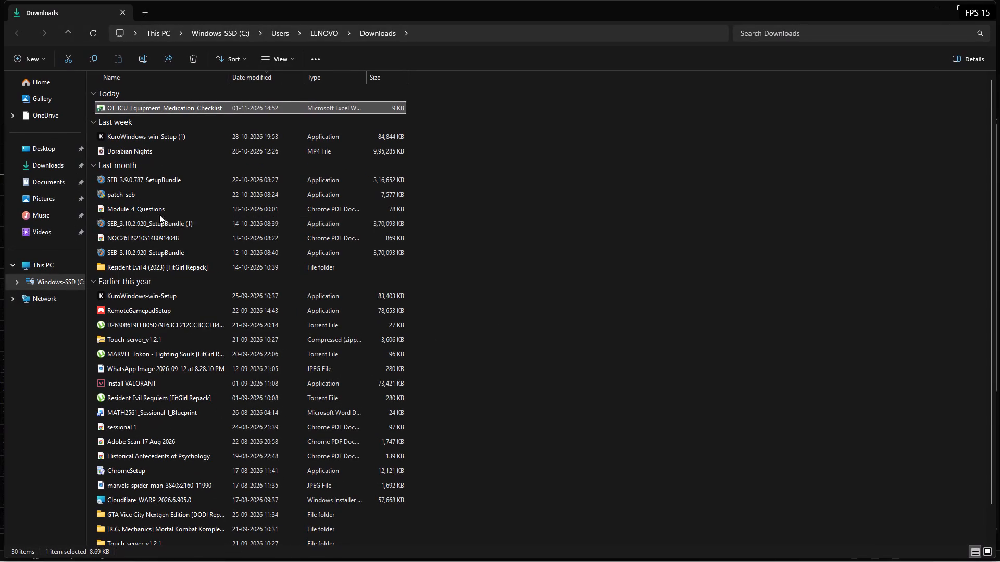
left_click(63, 269)
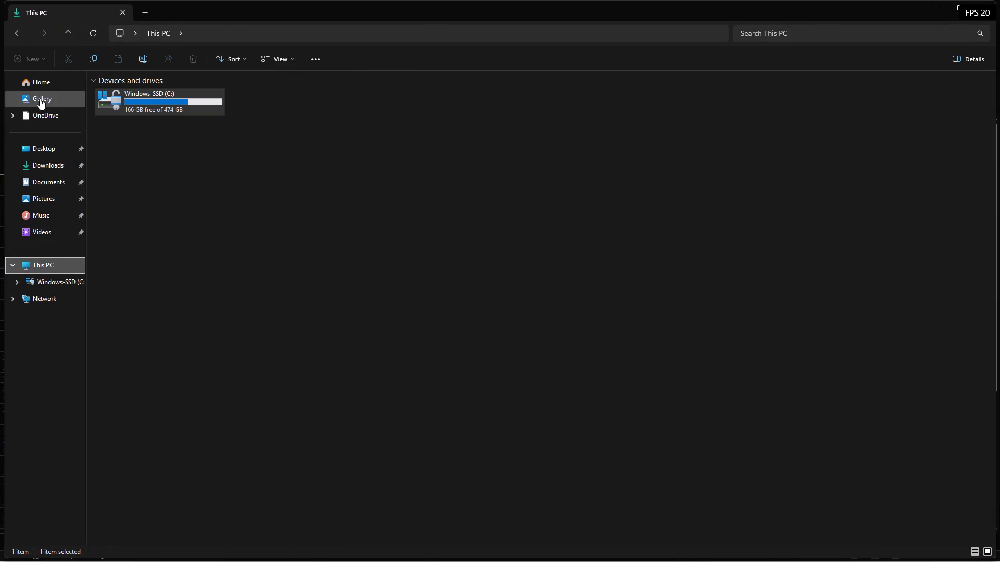
left_click(53, 152)
left_click(55, 172)
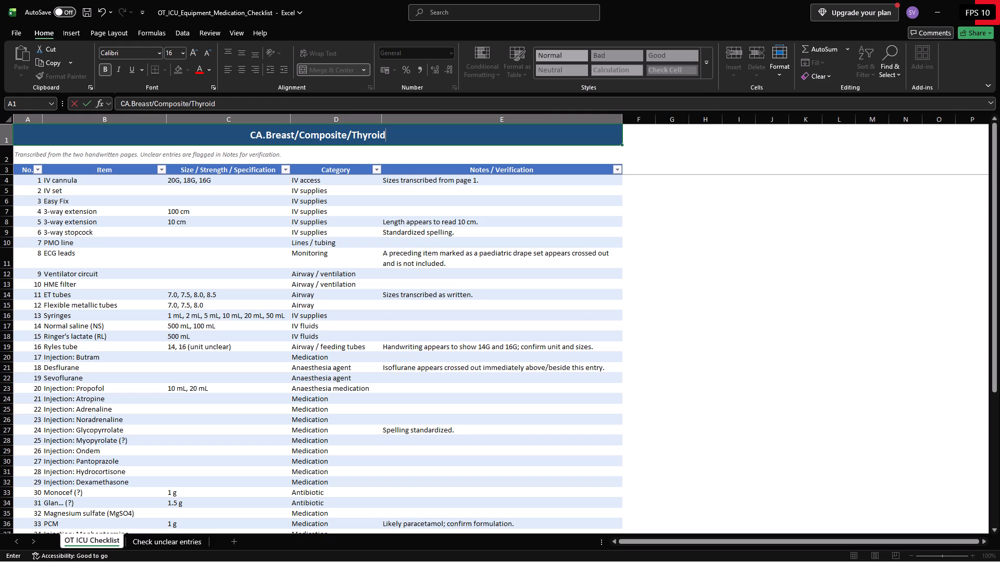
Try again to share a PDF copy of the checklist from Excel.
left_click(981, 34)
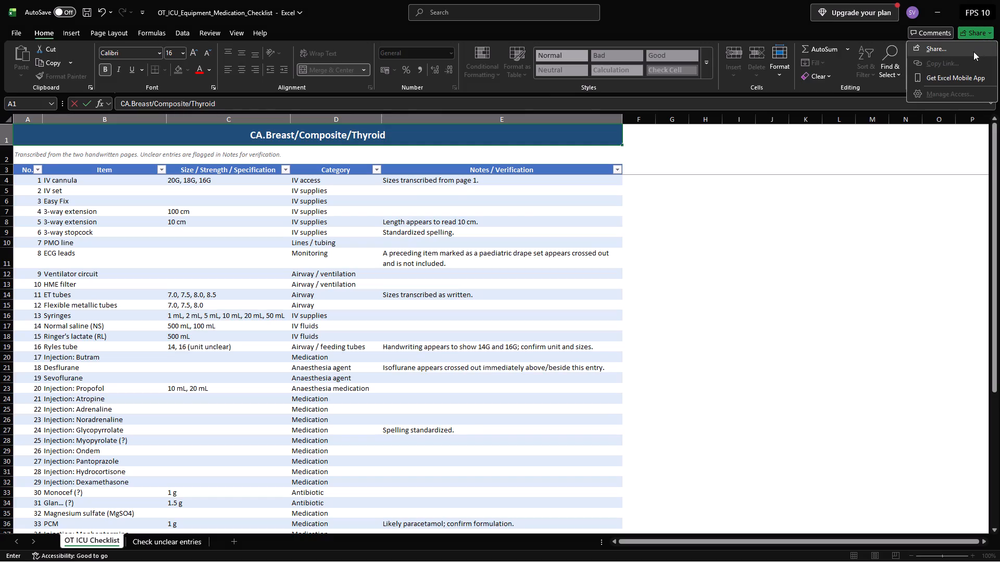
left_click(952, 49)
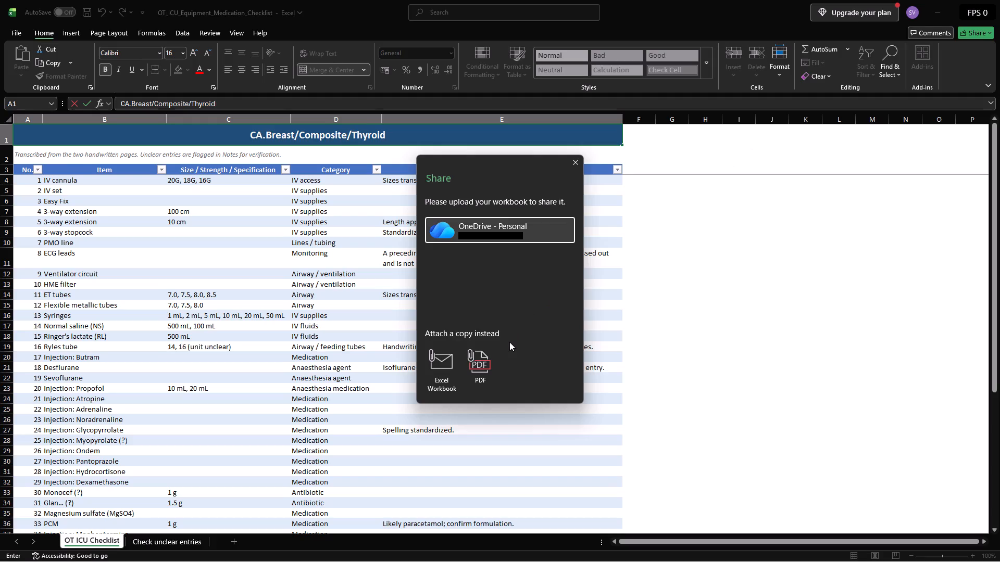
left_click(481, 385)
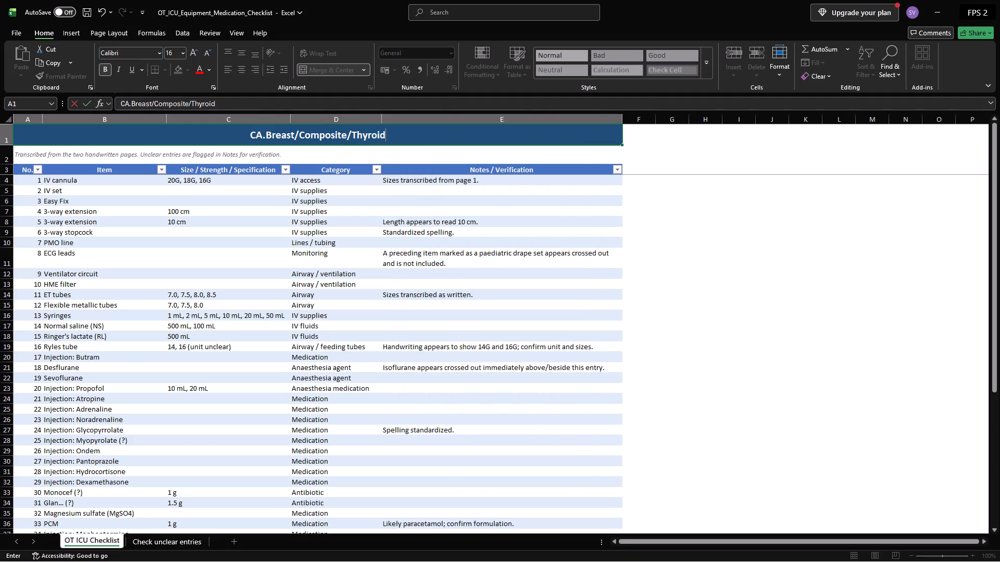
Save the checklist workbook with the new title.
left_click(86, 10)
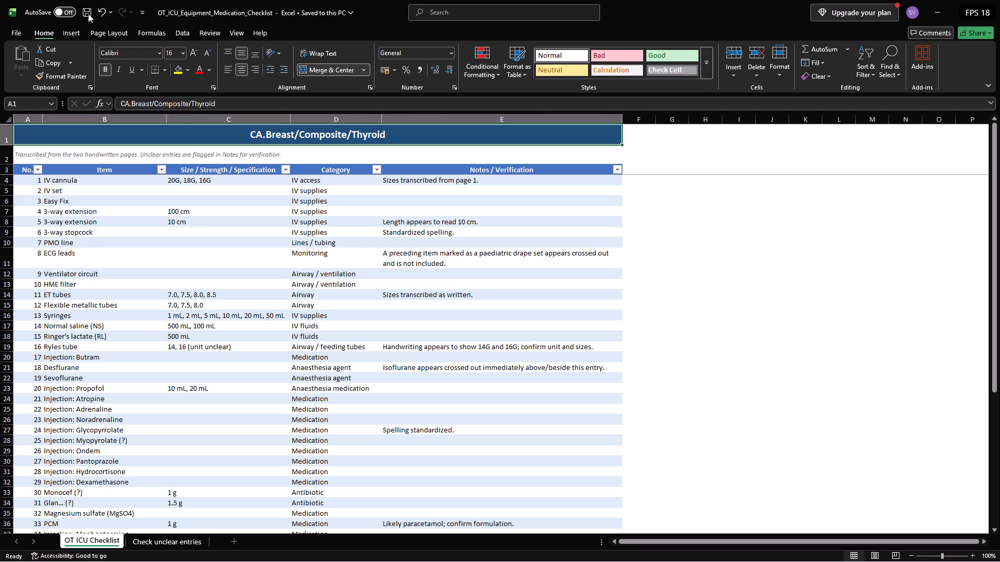
right_click(88, 14)
double_click(88, 14)
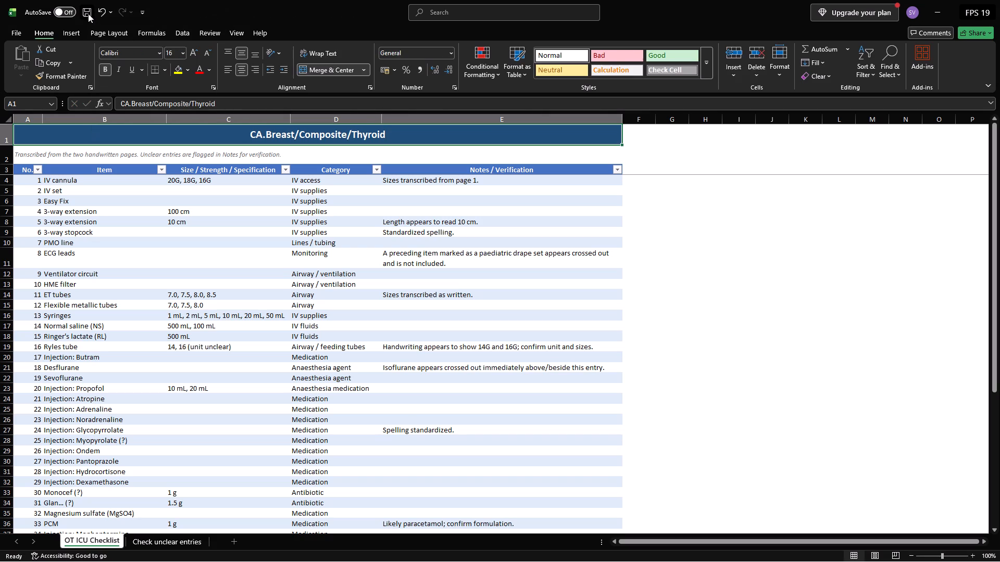
left_click(18, 36)
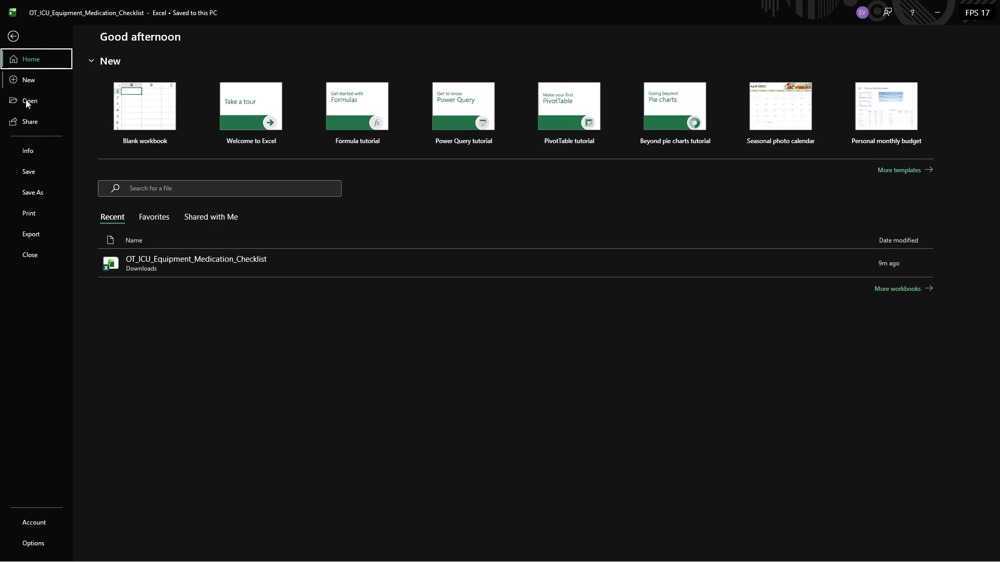
left_click(40, 171)
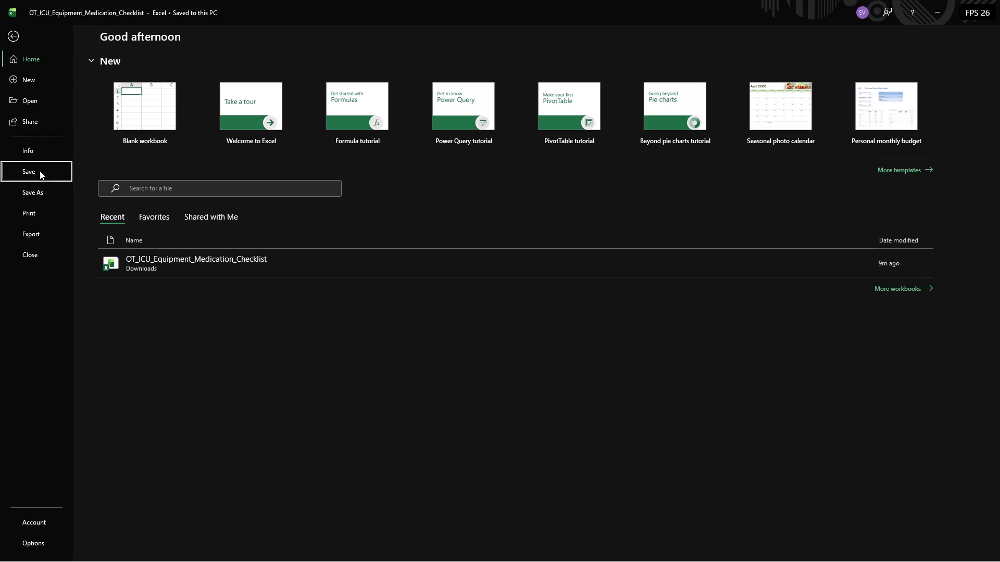
Share OT_ICU_Equipment_Medication_Checklist by uploading it to the OneDrive - Personal account.
left_click(18, 30)
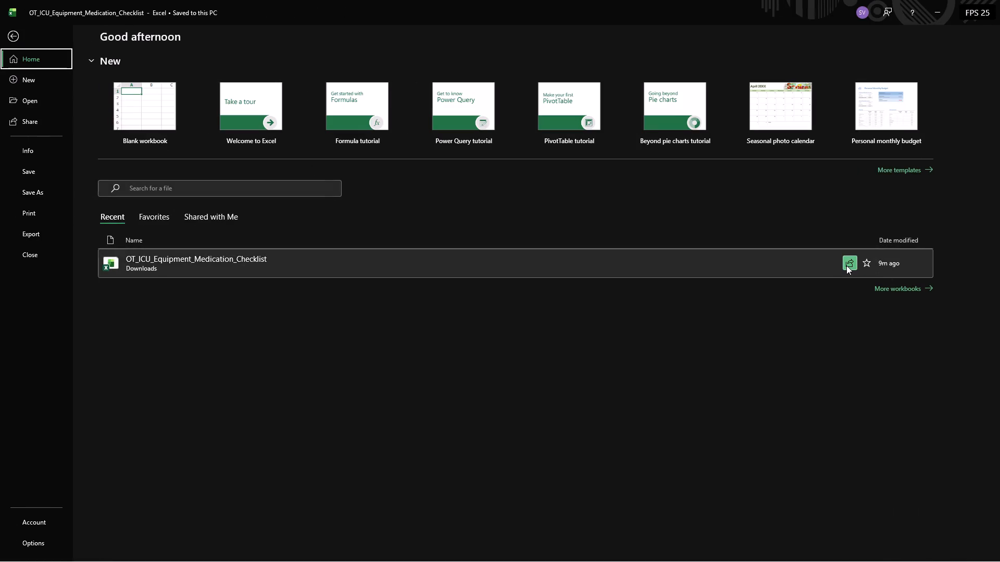
left_click(847, 265)
left_click(531, 226)
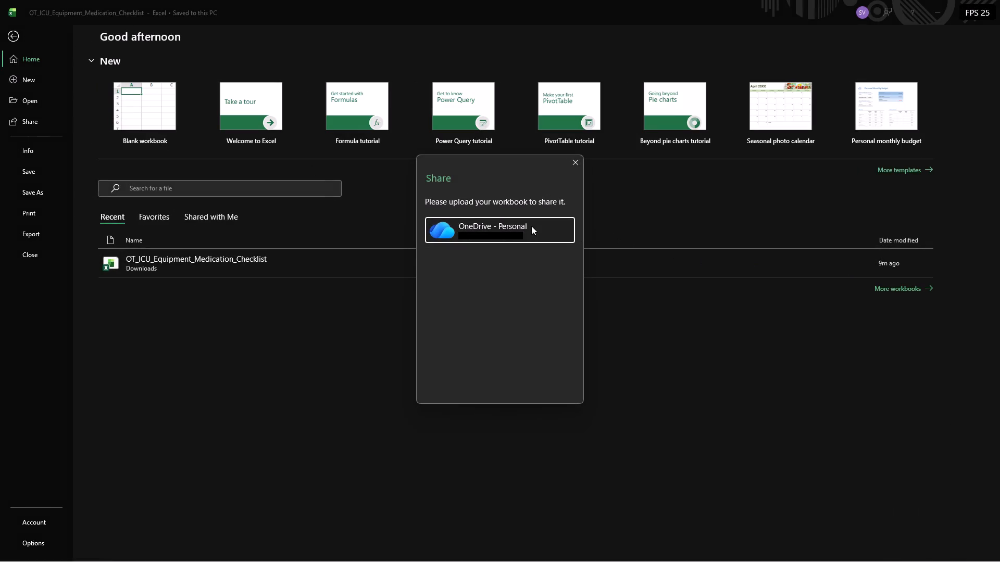
right_click(531, 226)
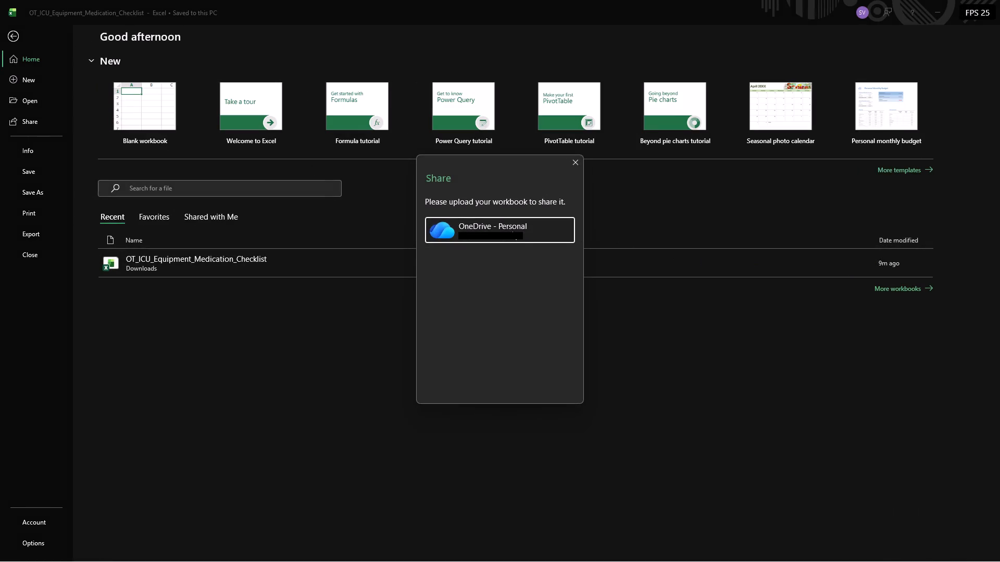
left_click(512, 231)
left_click(515, 234)
left_click(512, 234)
left_click(576, 162)
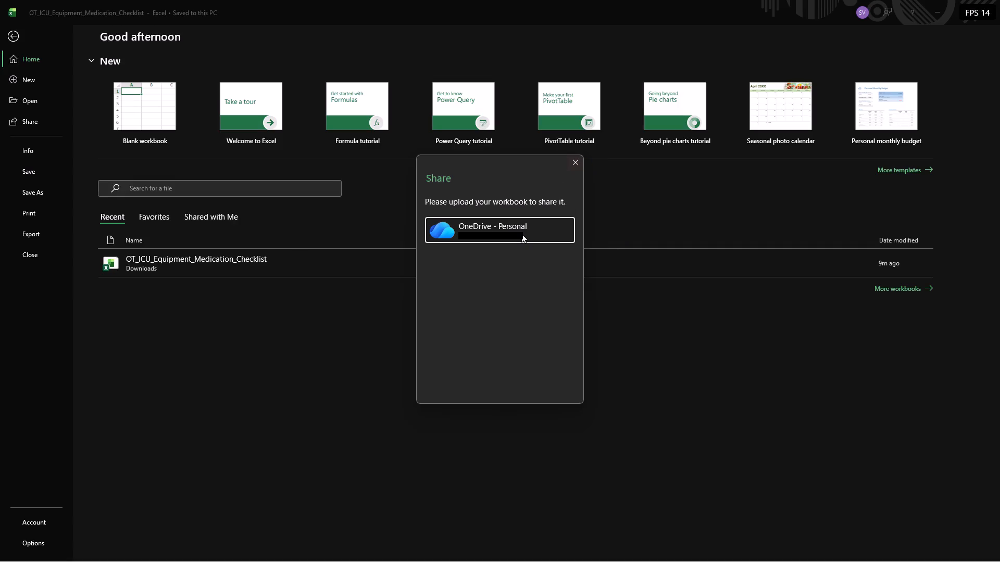
double_click(521, 233)
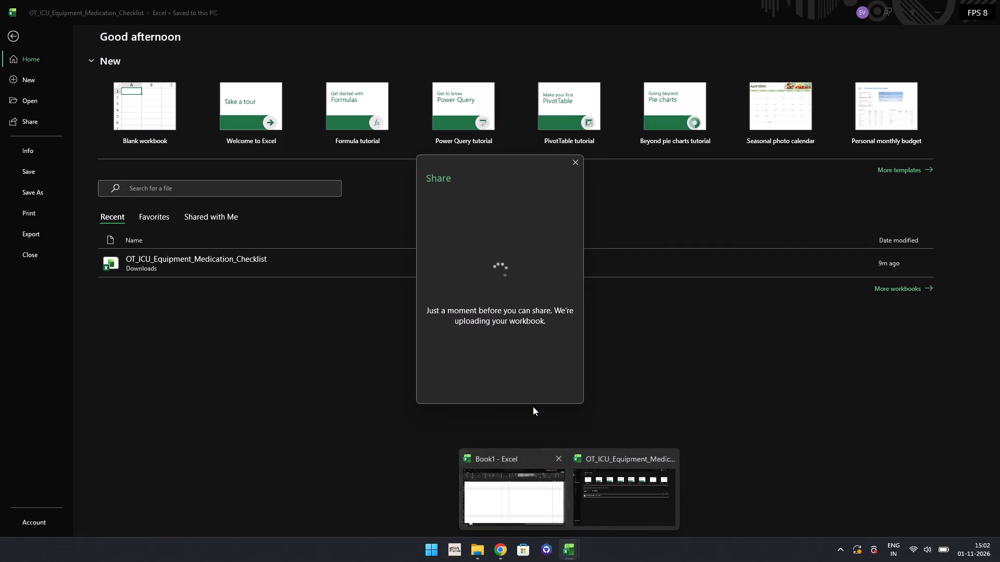
Switch to the Downloads folder in File Explorer and open OT_ICU_Equipment_Medication_Checklist.
left_click(532, 359)
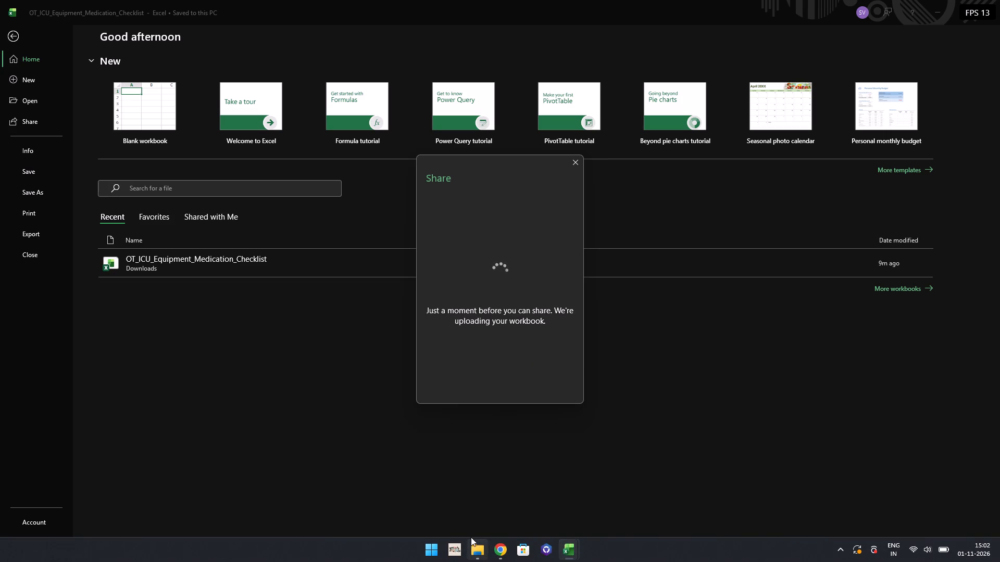
left_click(493, 549)
left_click(481, 553)
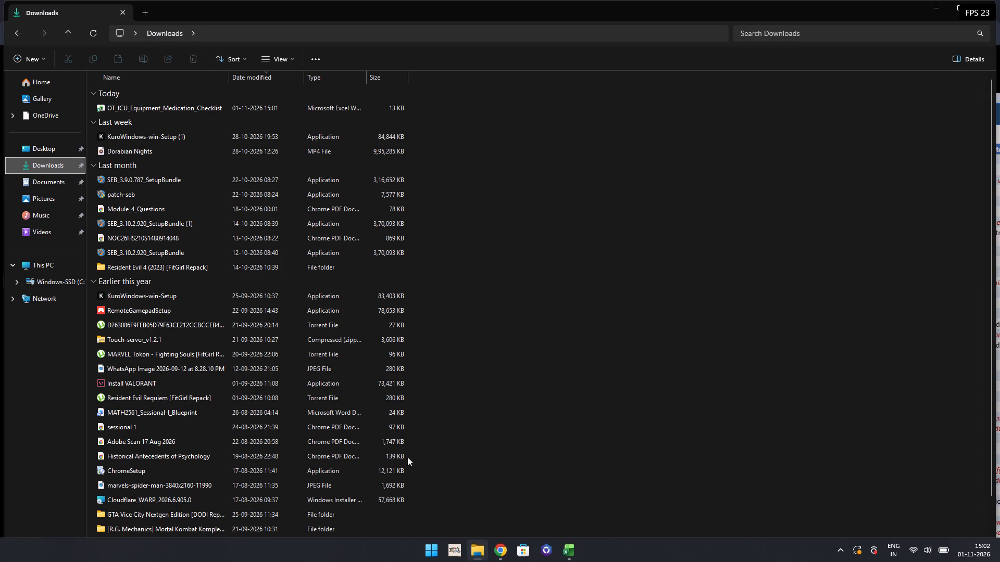
double_click(402, 104)
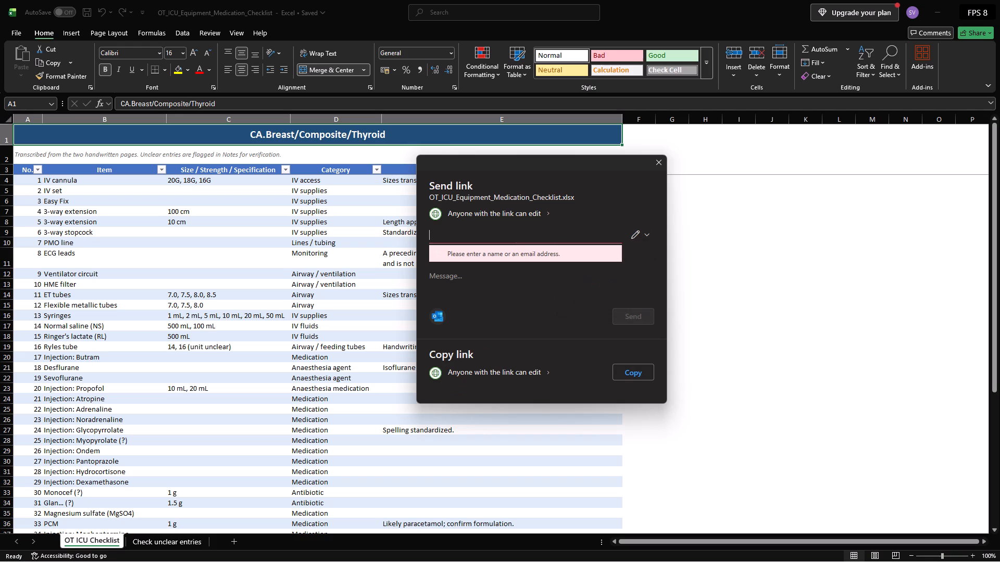
Enter the recipient's name or email address for sending the workbook's editable link.
key("k")
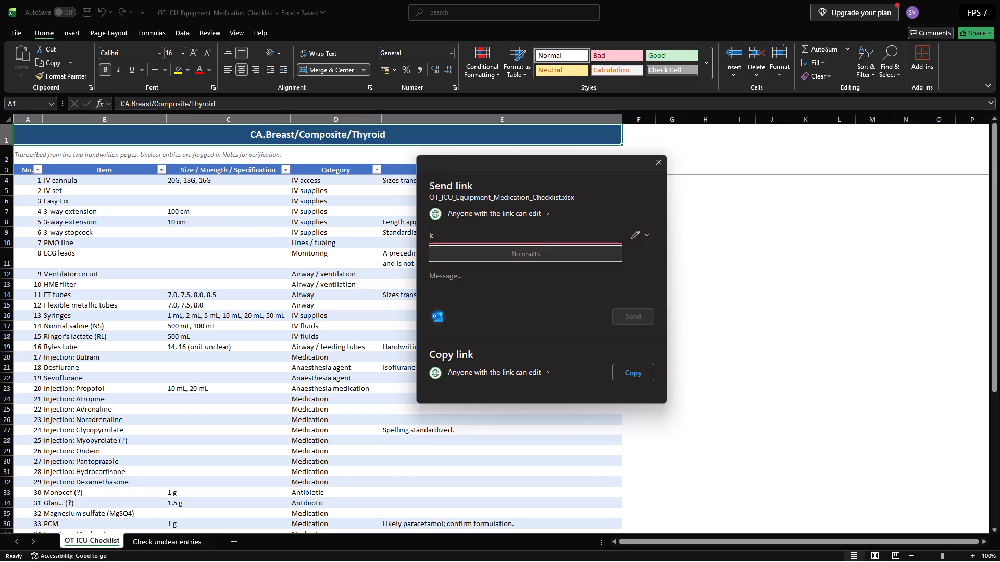
key("BackSpace")
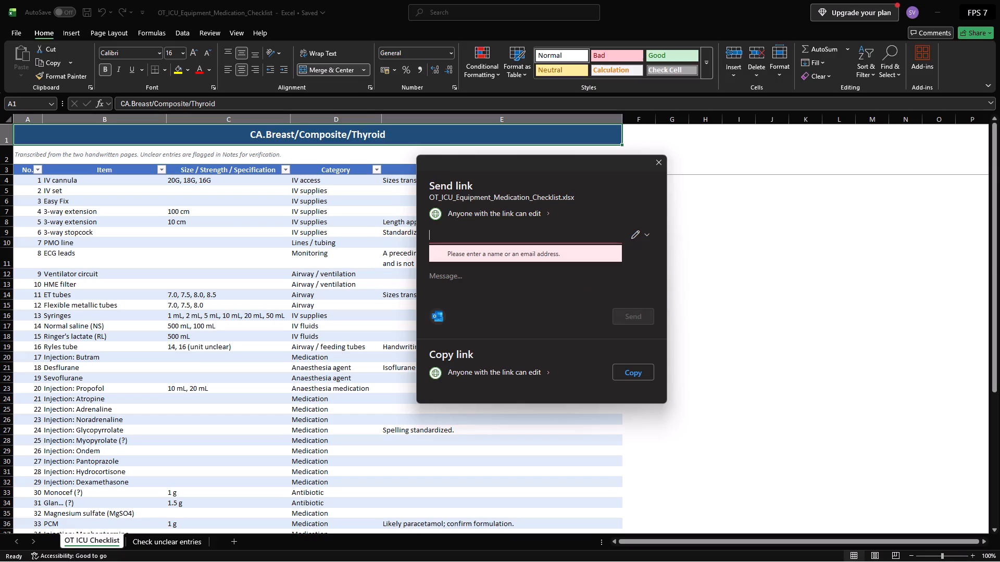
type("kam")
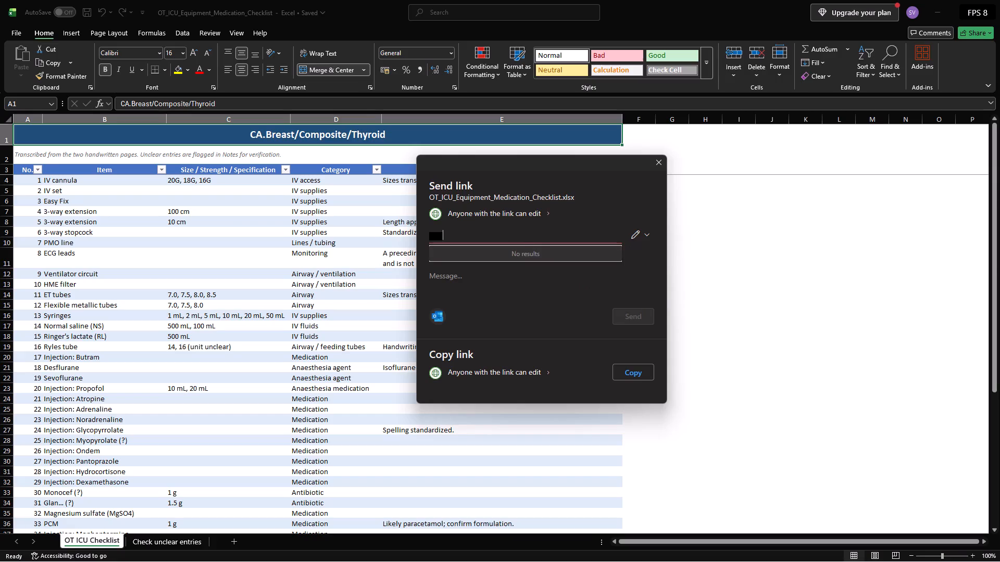
Continue entering the recipient's name or email address for sending the workbook's editable link.
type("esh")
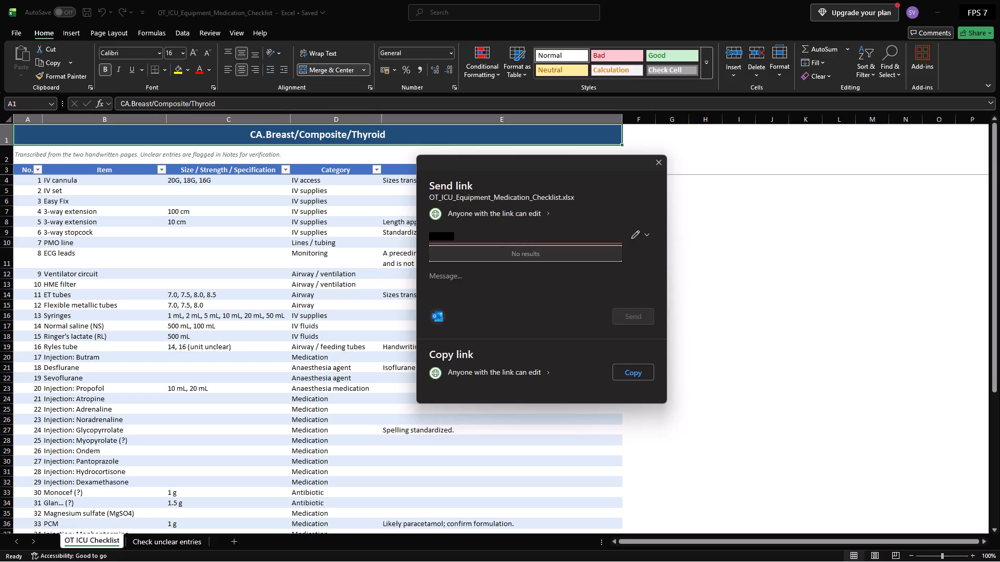
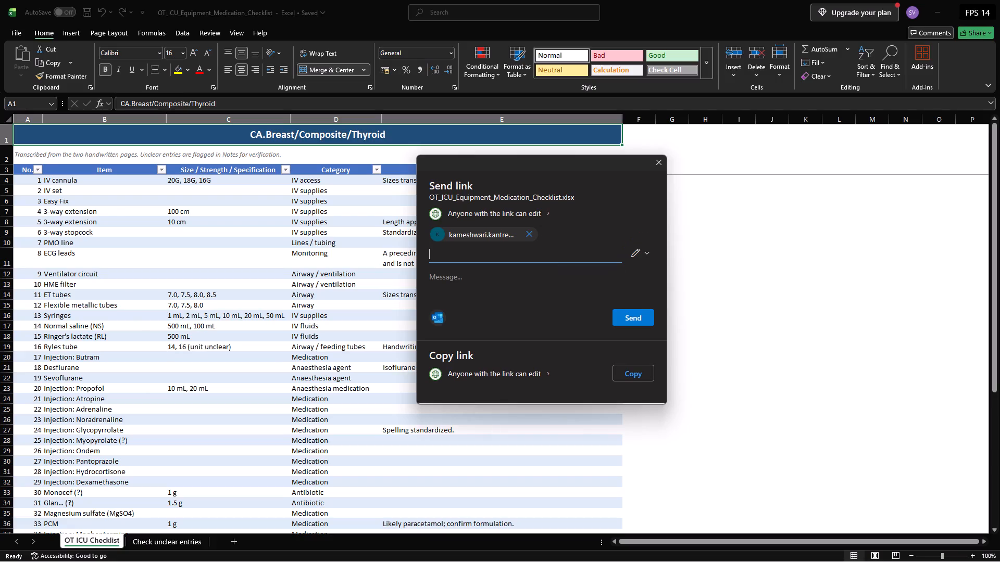
Send the checklist workbook's editable link to the entered recipient and dismiss the dialogs that follow.
left_click(629, 316)
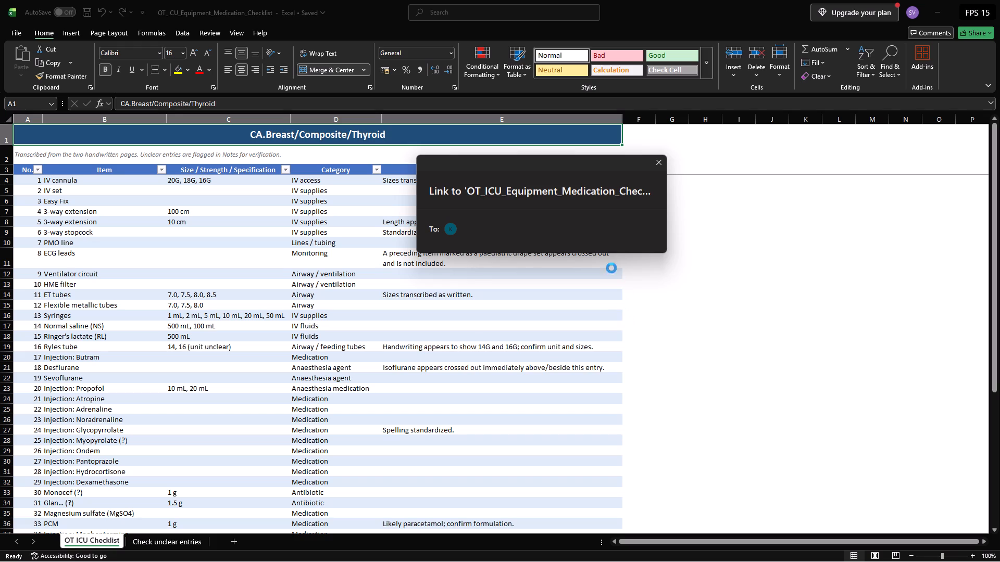
left_click(584, 231)
key("Return")
key("Return")
key("Return")
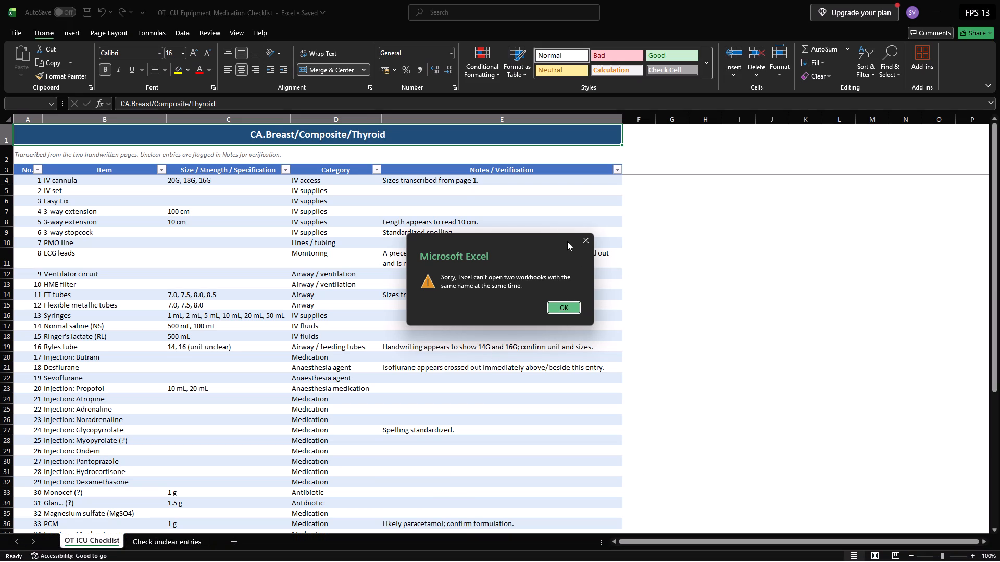
Start saving a copy of the checklist workbook to the Downloads folder, with the file name beginning renova_OT_.
left_click(586, 239)
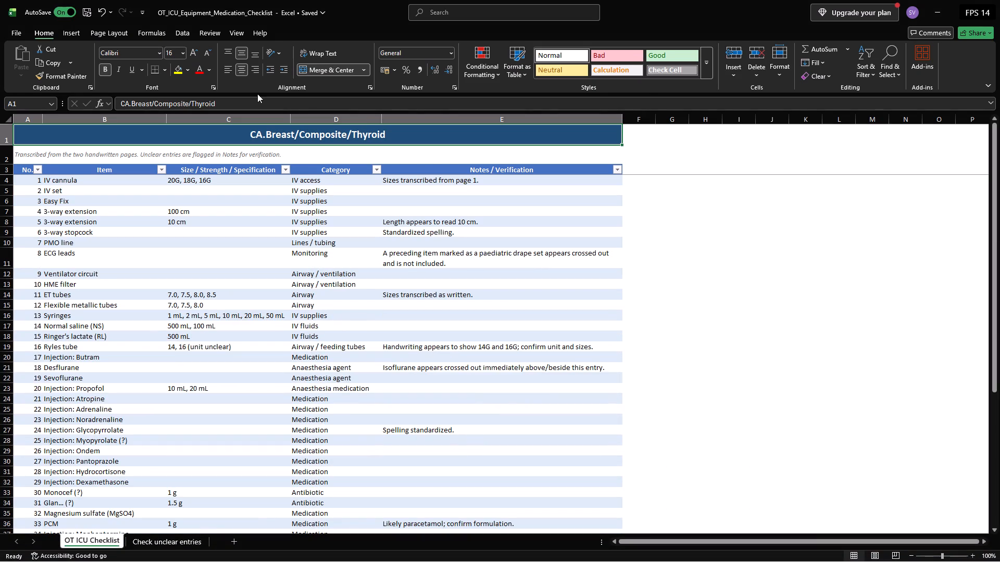
left_click(17, 31)
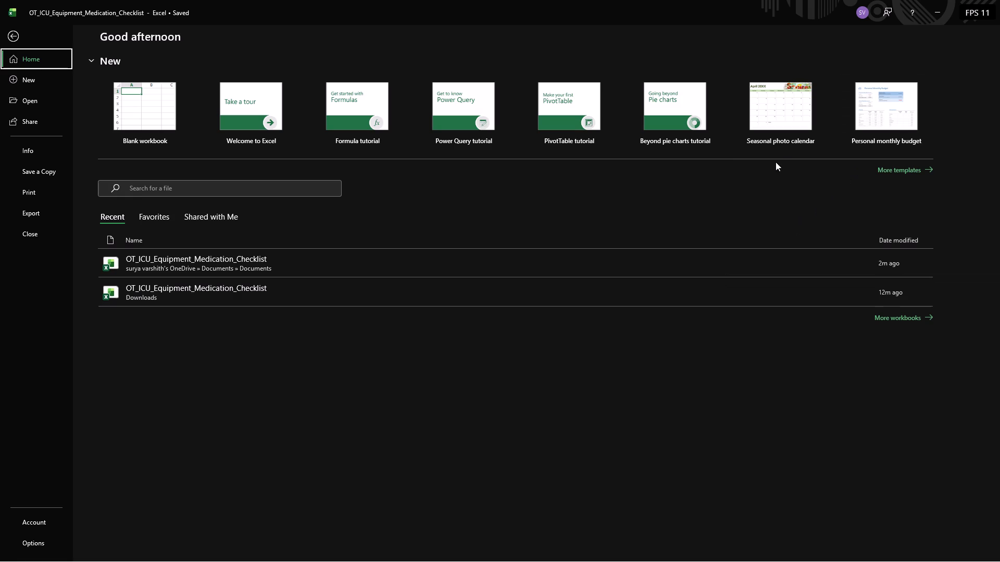
left_click(11, 40)
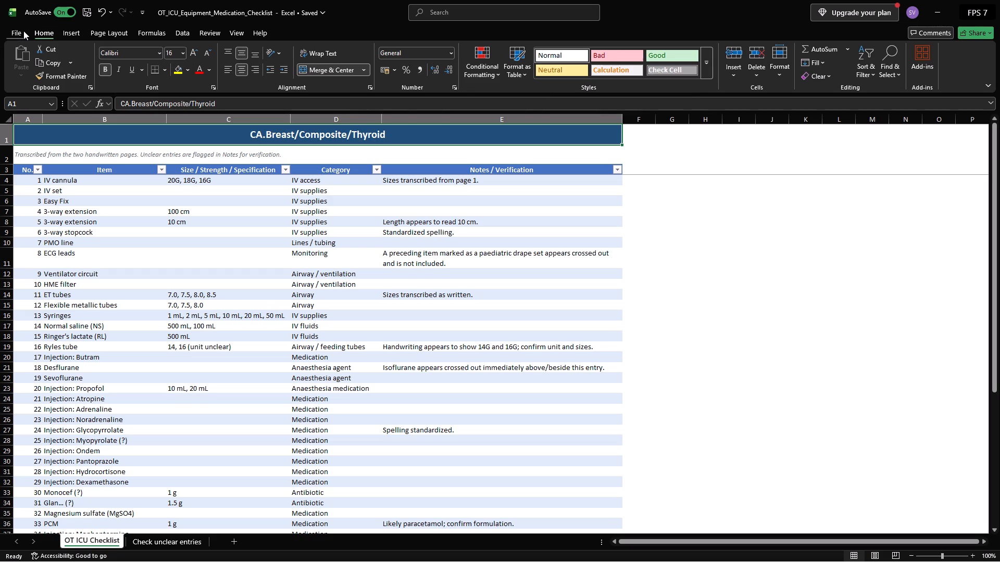
left_click(23, 31)
left_click(40, 177)
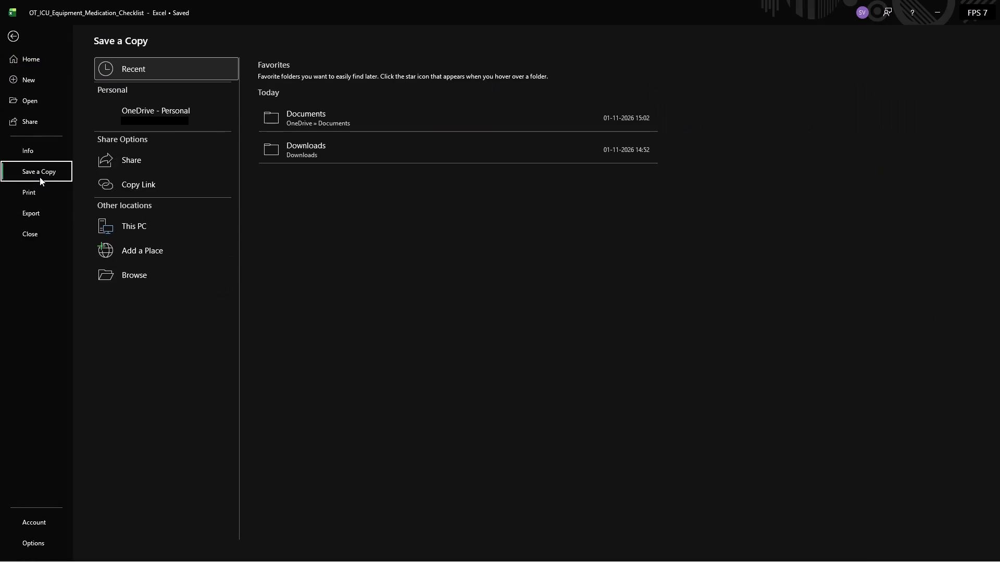
left_click(387, 138)
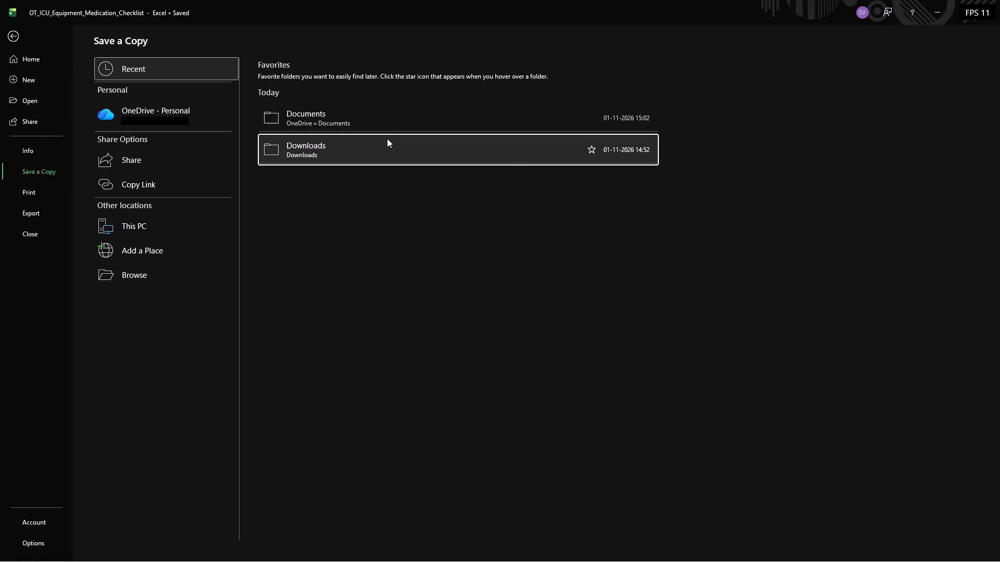
double_click(387, 138)
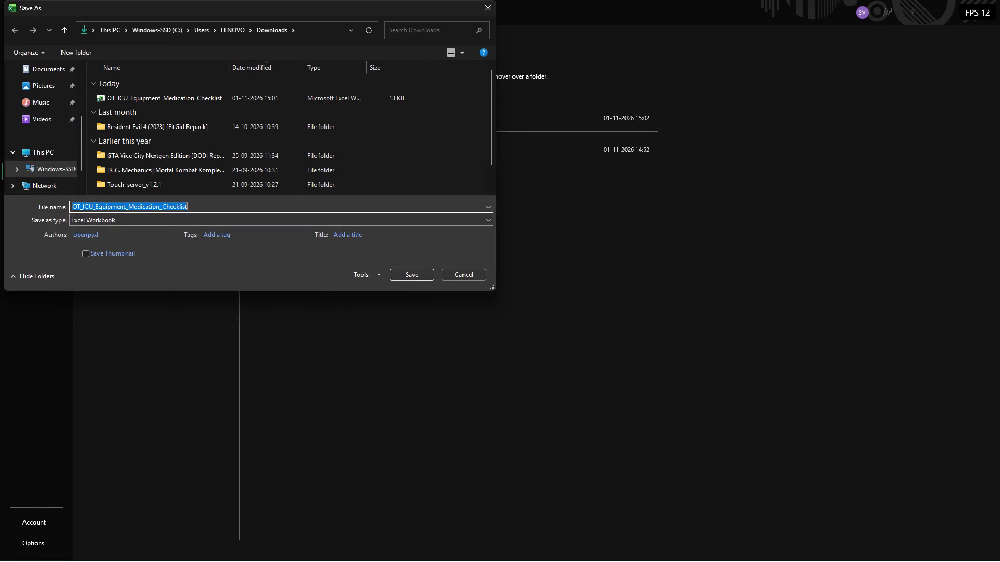
key("BackSpace")
key("BackSpace")
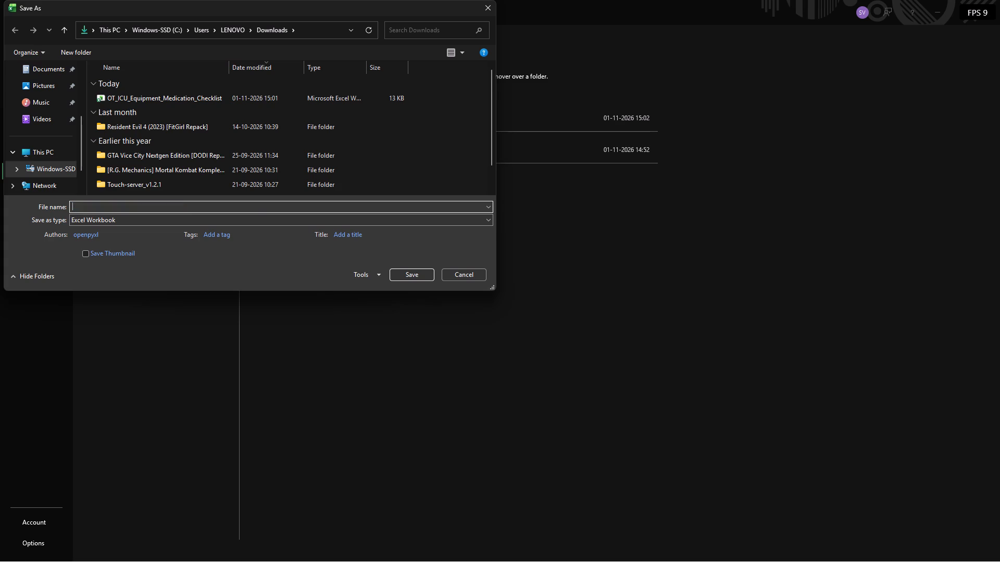
type("renovo")
key("BackSpace")
key("a")
key("minus")
key("BackSpace")
key("shift+underscore")
key("shift+o")
key("shift+t")
key("shift+underscore")
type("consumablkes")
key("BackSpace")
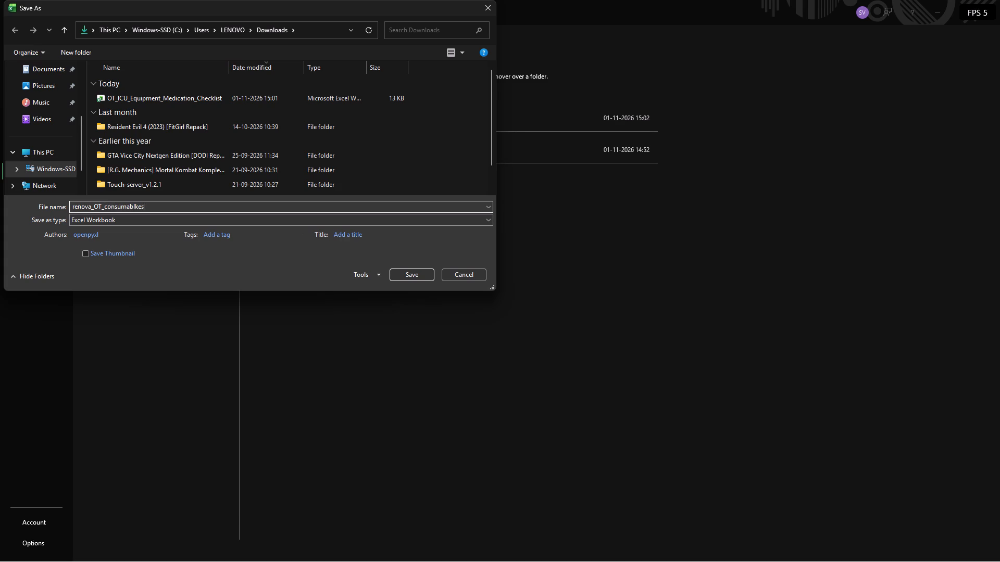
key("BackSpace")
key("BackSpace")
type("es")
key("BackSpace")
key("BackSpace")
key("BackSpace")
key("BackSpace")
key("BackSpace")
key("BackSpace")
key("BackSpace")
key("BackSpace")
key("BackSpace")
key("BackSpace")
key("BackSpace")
Complete the file name as renova_OT_anaesthesia and save the workbook copy in Downloads.
type("an")
type("ae")
type("st")
type("he")
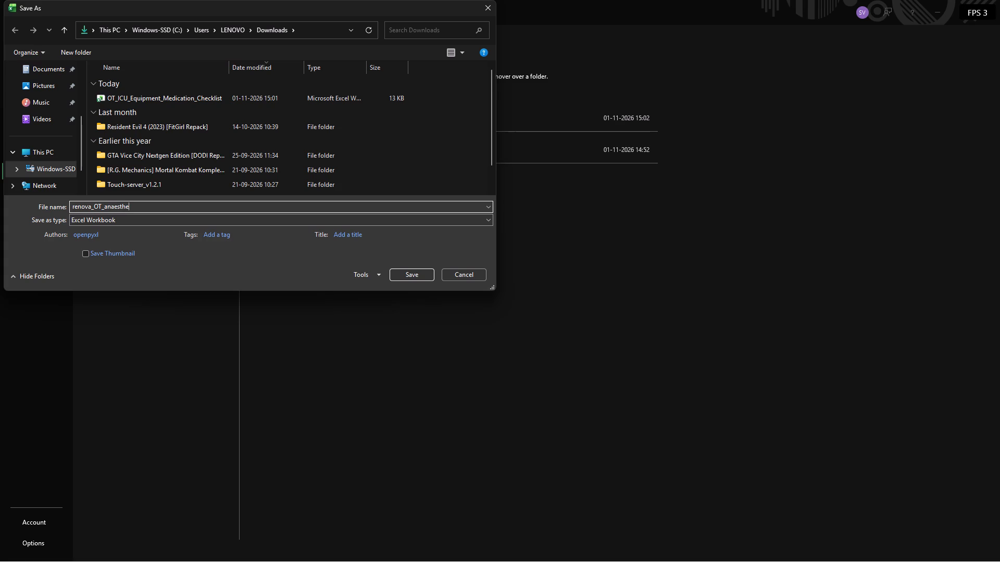
type("sia")
left_click(413, 277)
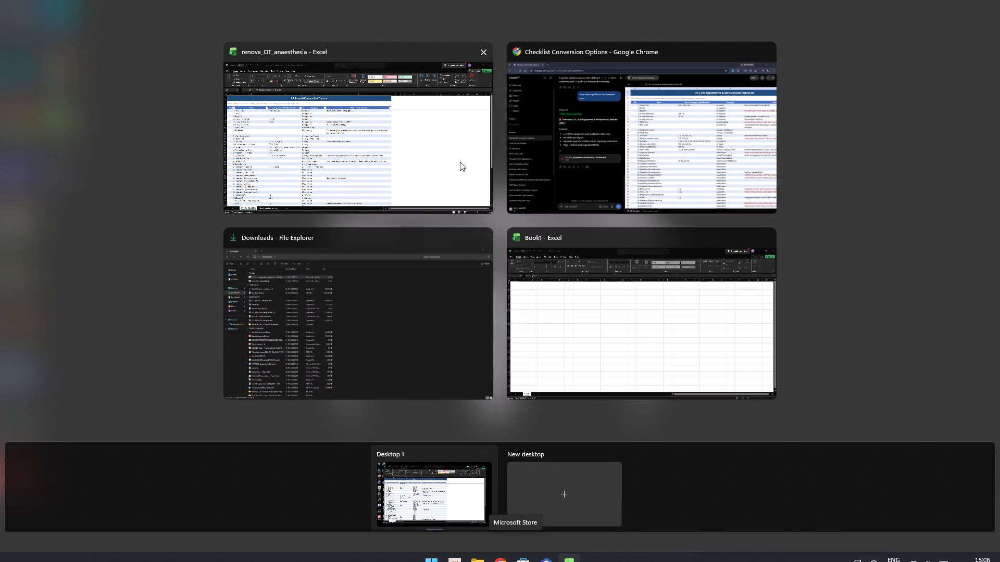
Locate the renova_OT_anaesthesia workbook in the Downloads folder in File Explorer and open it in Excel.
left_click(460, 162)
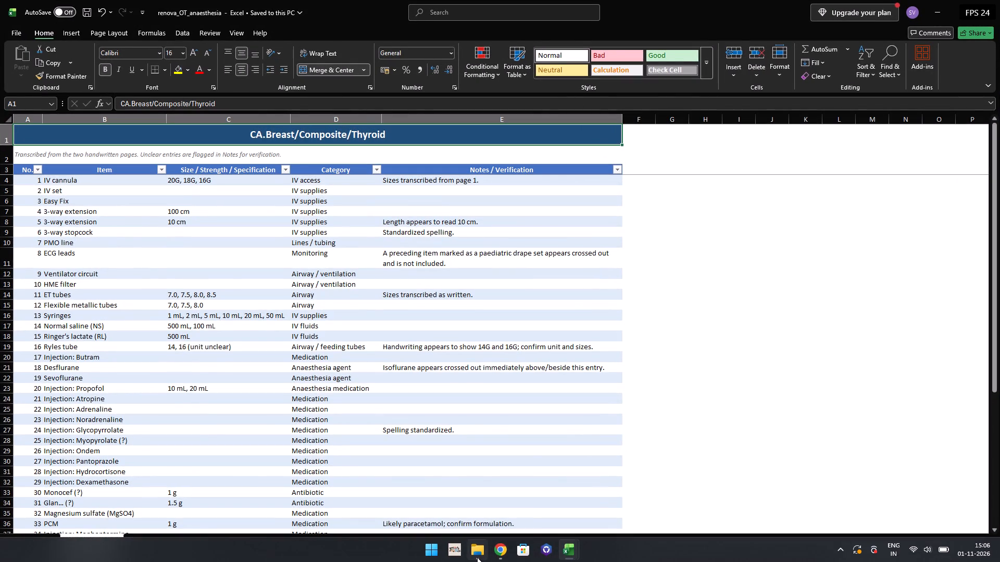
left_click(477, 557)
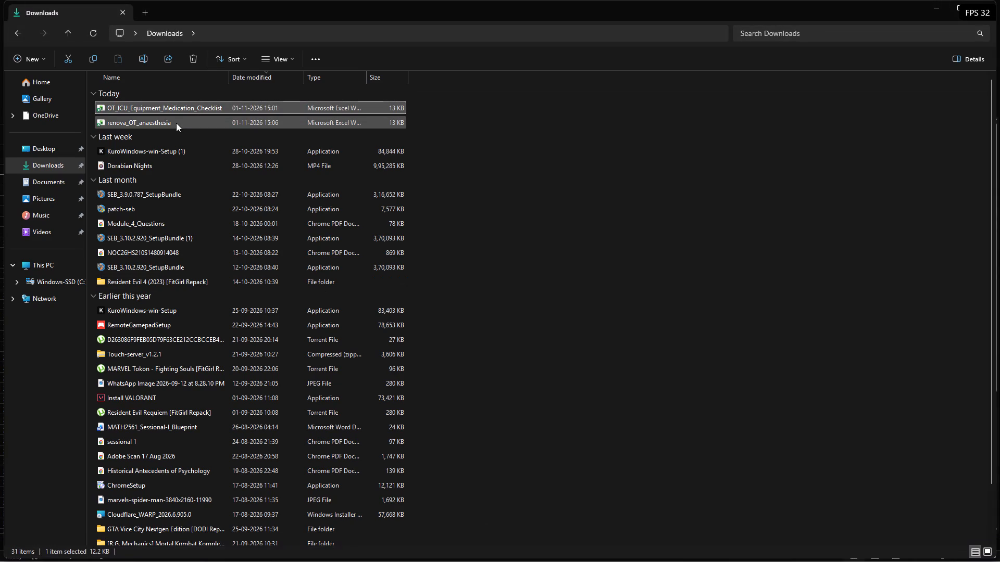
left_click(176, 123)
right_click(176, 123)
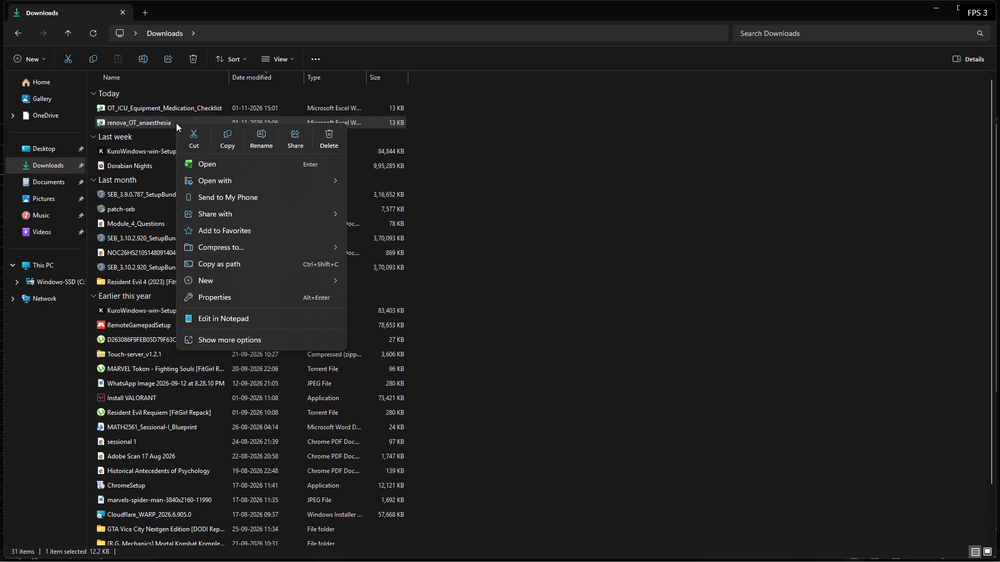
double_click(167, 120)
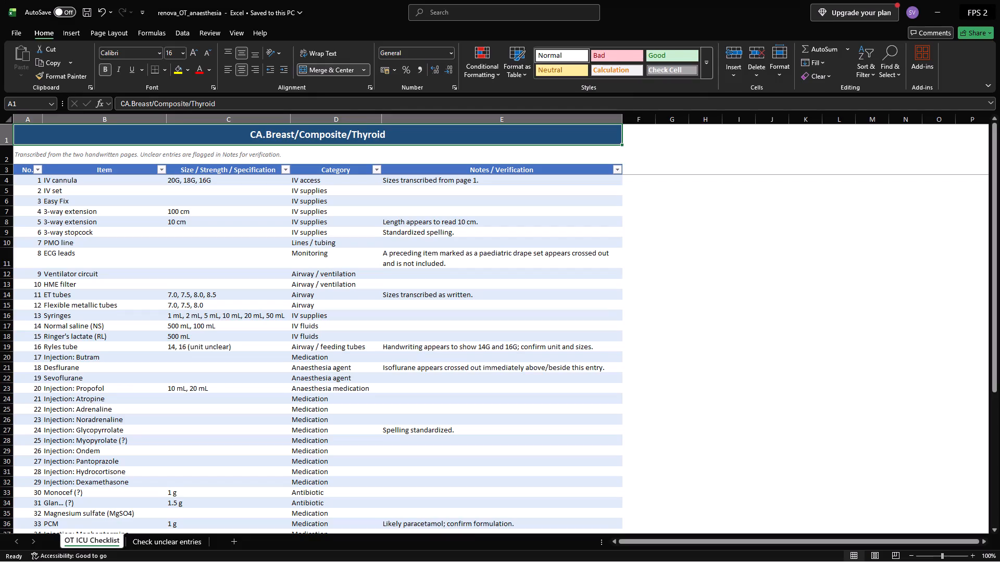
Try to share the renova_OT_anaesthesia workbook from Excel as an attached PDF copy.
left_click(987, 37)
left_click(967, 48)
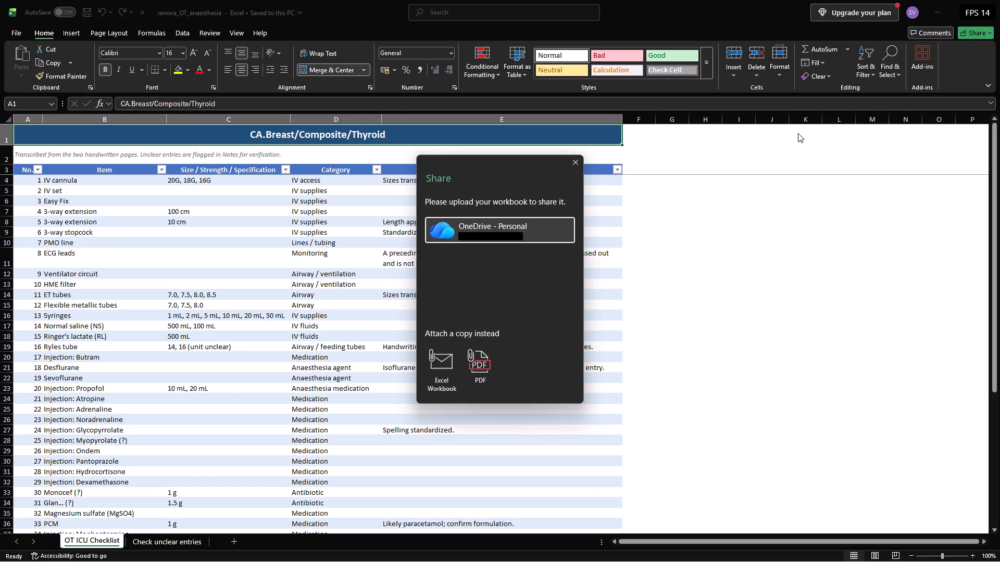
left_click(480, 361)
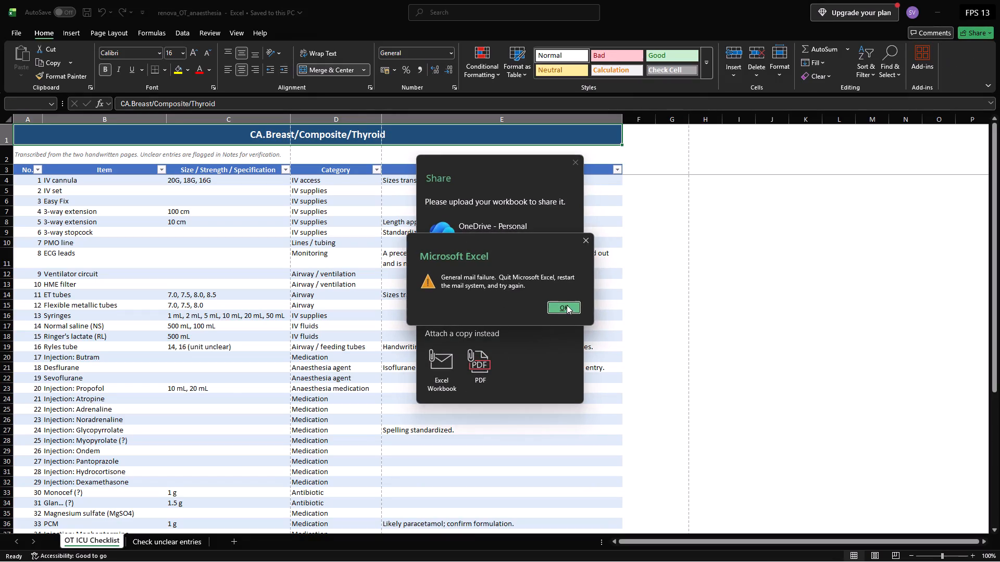